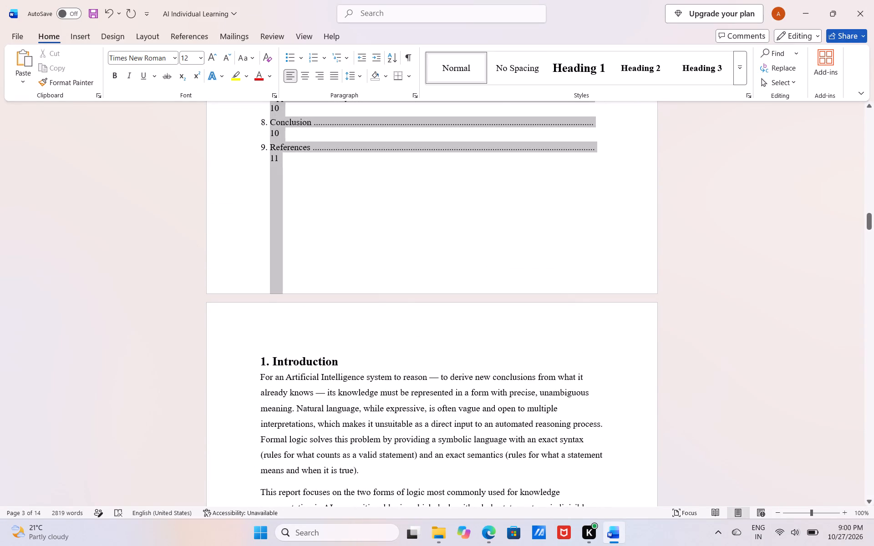
# Delete the selected old table of contents entries before the 1. Introduction section.
pyautogui.press('BackSpace')
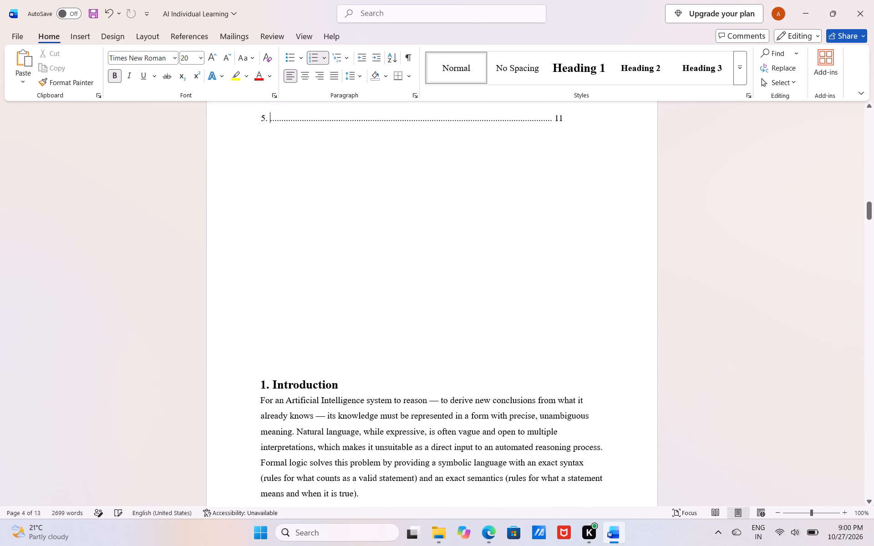
# Remove the leftover numbered dot-leader line ending in 11, so nothing of the old contents list remains before the 1. Introduction heading.
pyautogui.scroll(1, 310, 159)
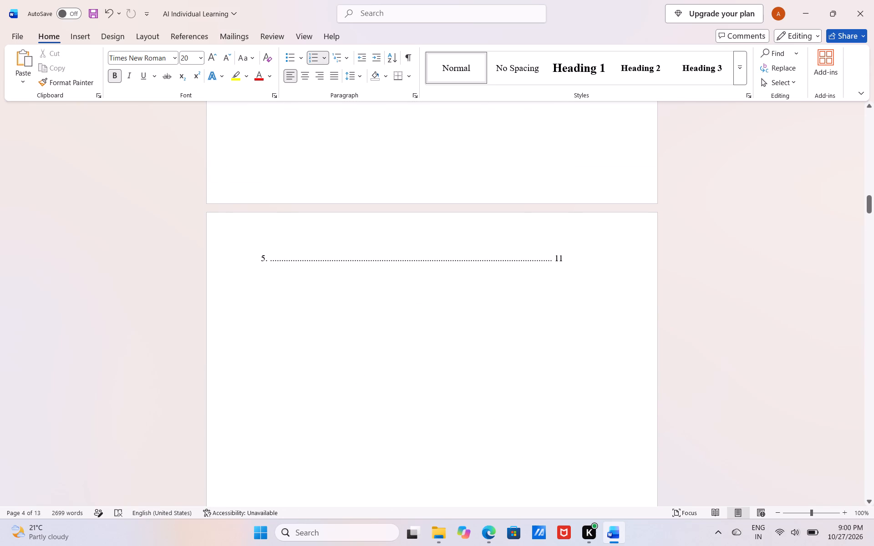
pyautogui.click(264, 256)
pyautogui.moveTo(264, 256); pyautogui.dragTo(602, 241)
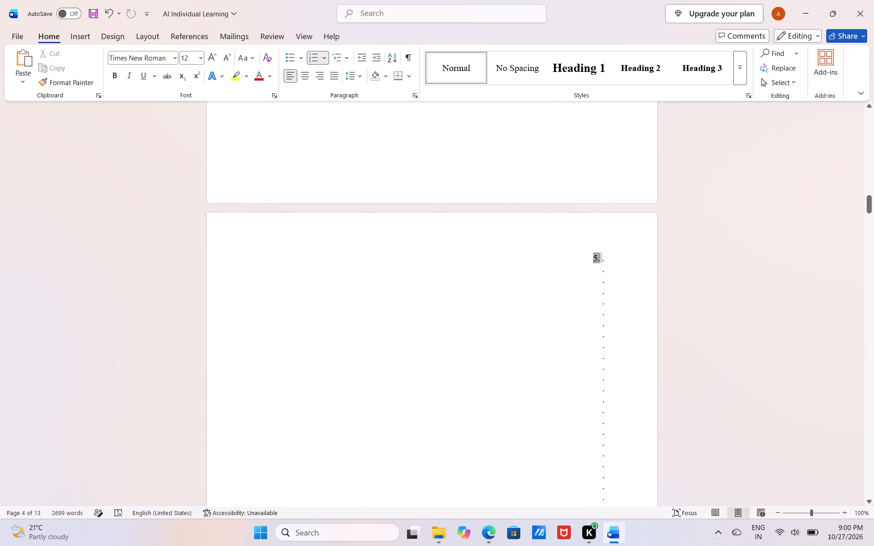
pyautogui.click(602, 241)
pyautogui.press('BackSpace')
pyautogui.scroll(-3, 595, 248)
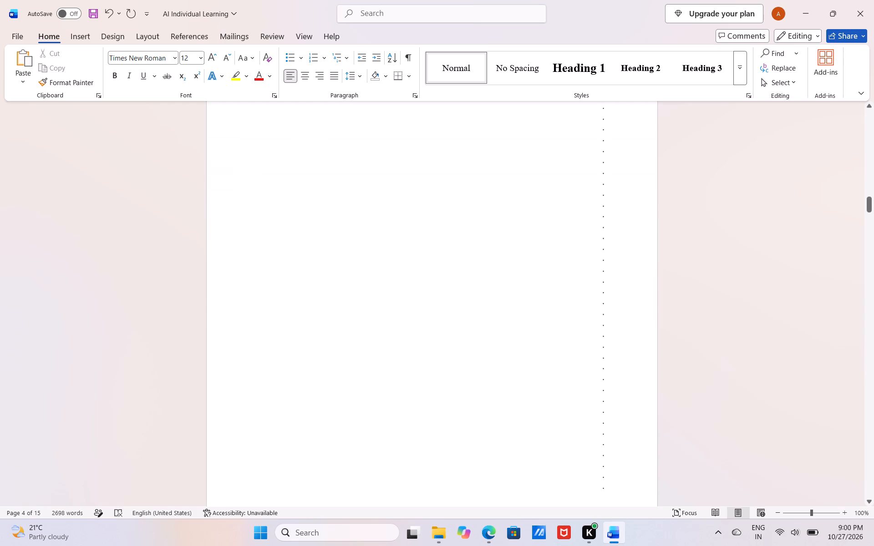
pyautogui.scroll(-4, 595, 248)
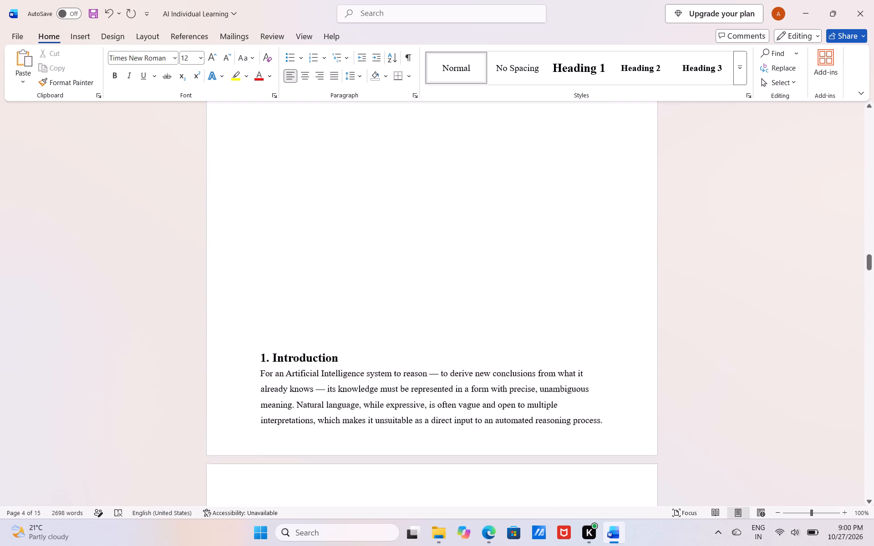
pyautogui.scroll(-3, 595, 248)
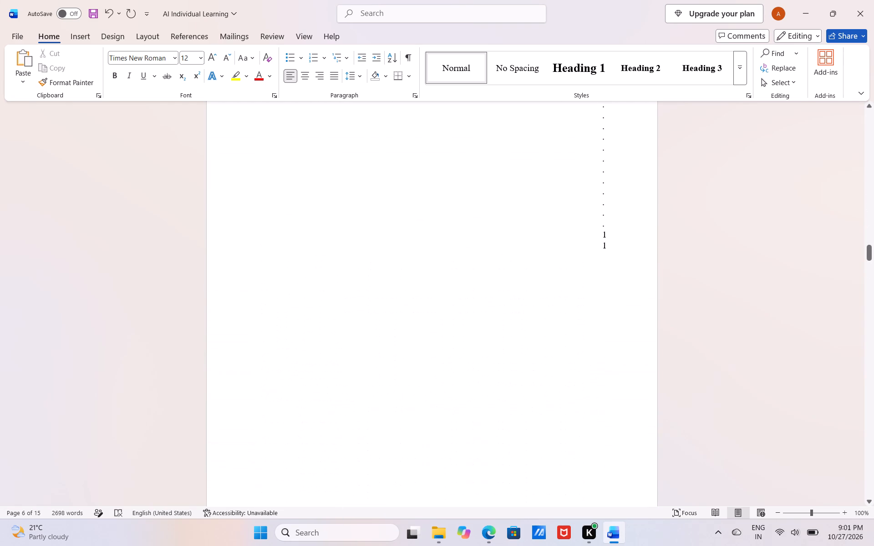
pyautogui.doubleClick(605, 248)
pyautogui.moveTo(605, 248); pyautogui.dragTo(596, 132)
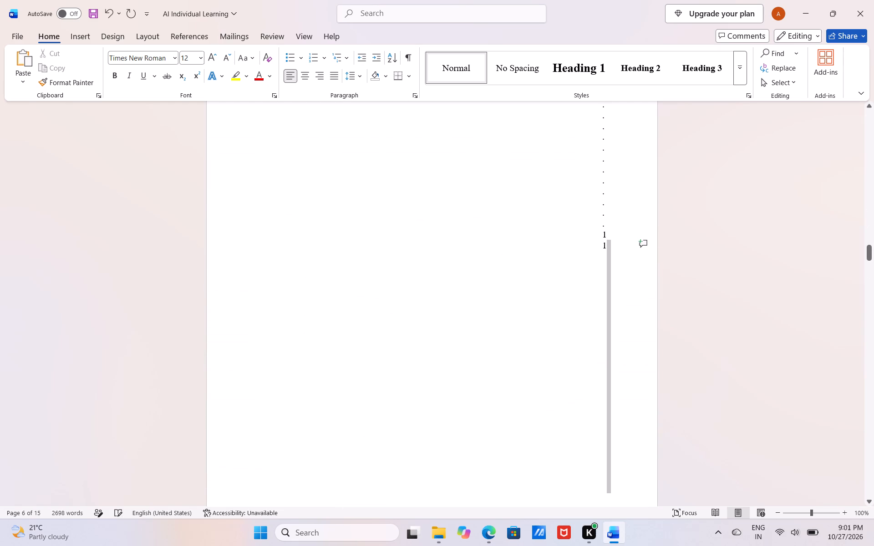
pyautogui.moveTo(596, 132); pyautogui.dragTo(627, 268)
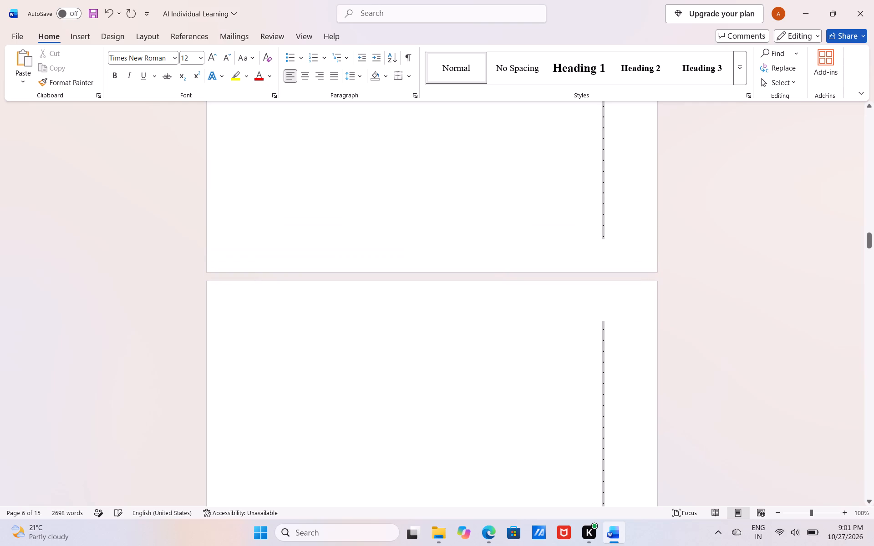
pyautogui.moveTo(627, 268); pyautogui.dragTo(627, 268)
pyautogui.press('BackSpace')
pyautogui.scroll(2, 627, 268)
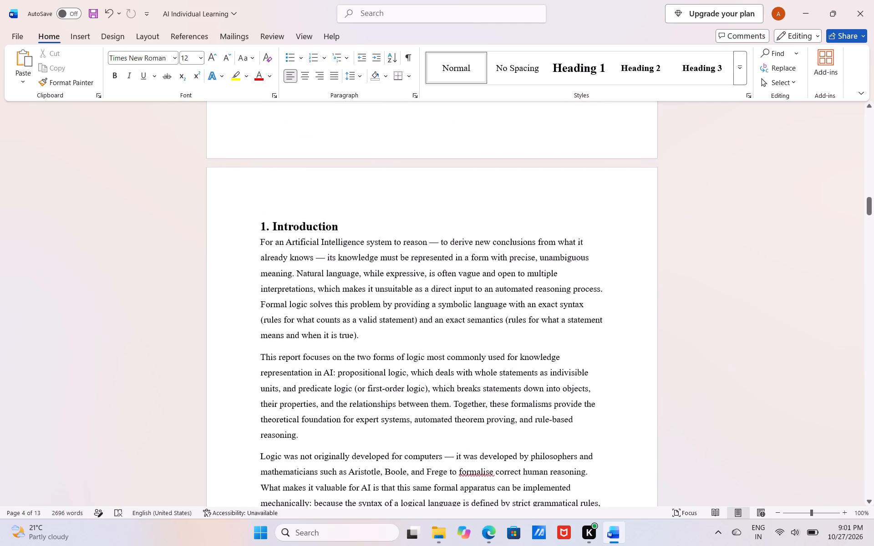
pyautogui.scroll(5, 627, 268)
pyautogui.scroll(-2, 627, 268)
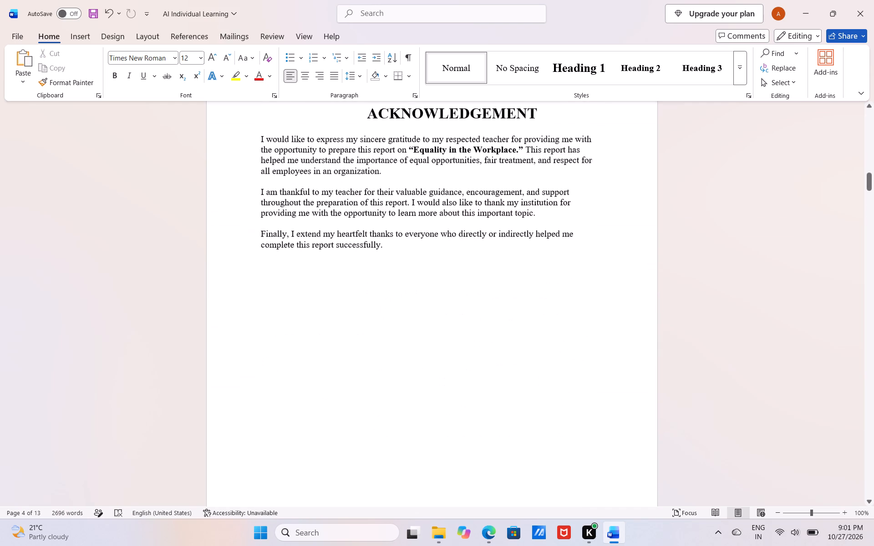
pyautogui.scroll(-2, 627, 268)
pyautogui.scroll(-3, 555, 300)
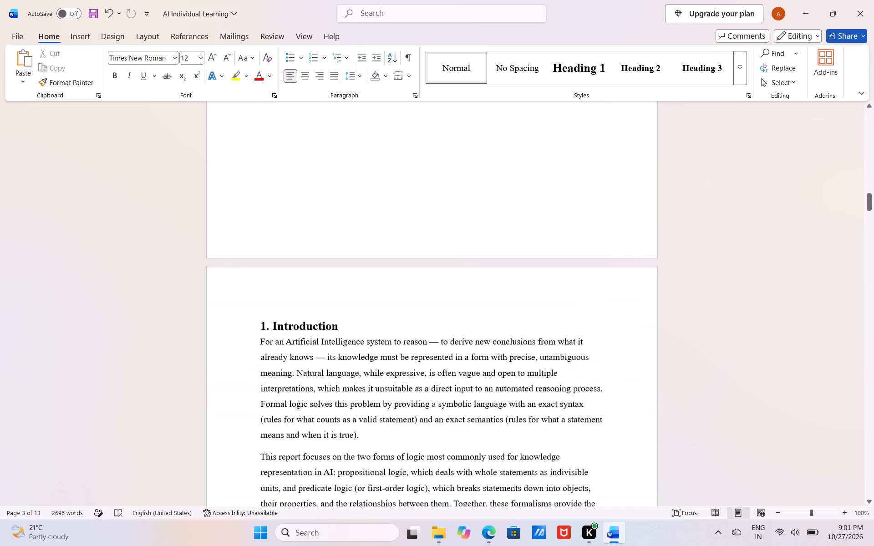
pyautogui.scroll(-1, 555, 300)
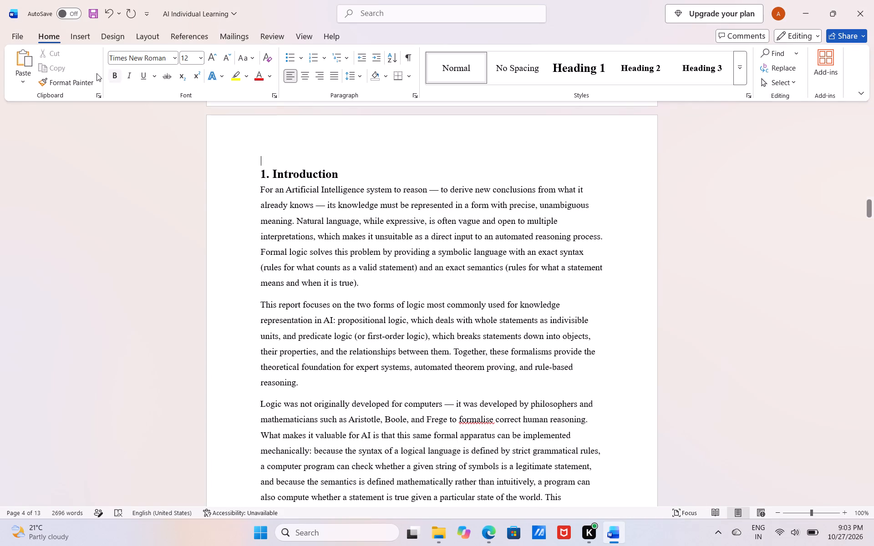
pyautogui.click(22, 57)
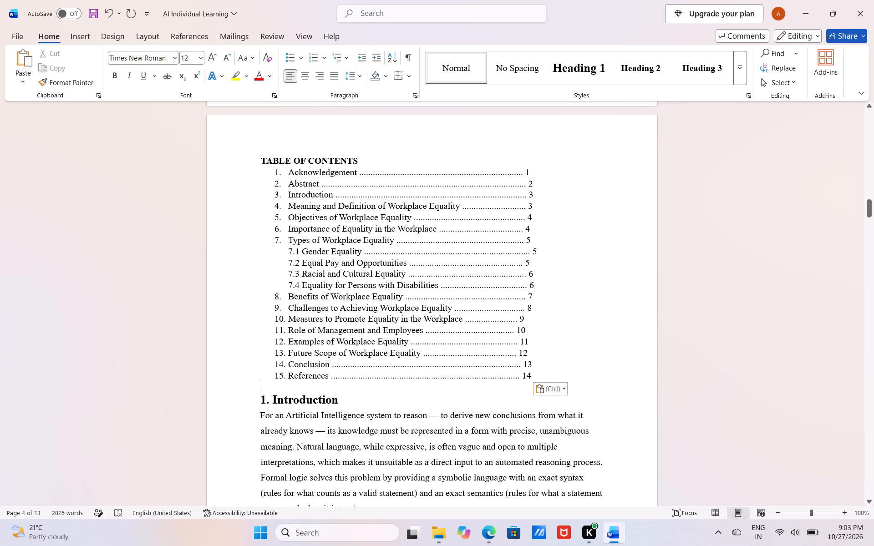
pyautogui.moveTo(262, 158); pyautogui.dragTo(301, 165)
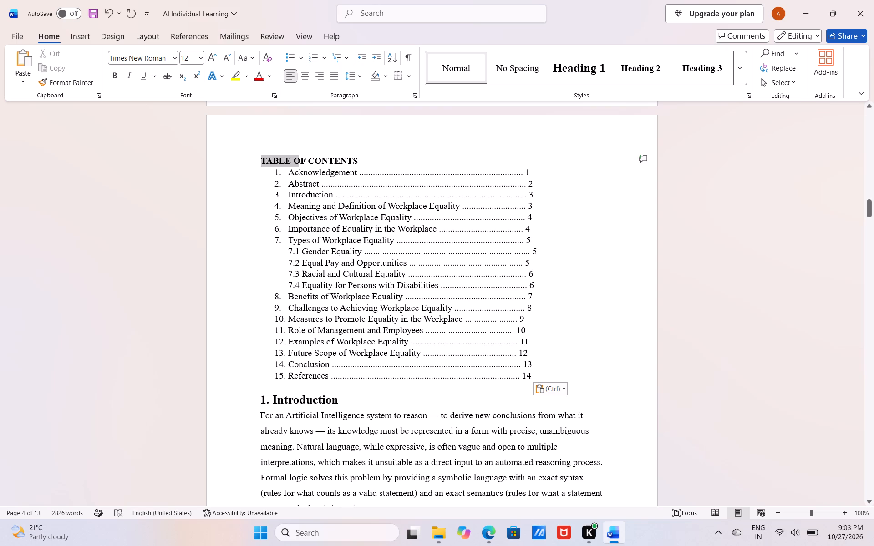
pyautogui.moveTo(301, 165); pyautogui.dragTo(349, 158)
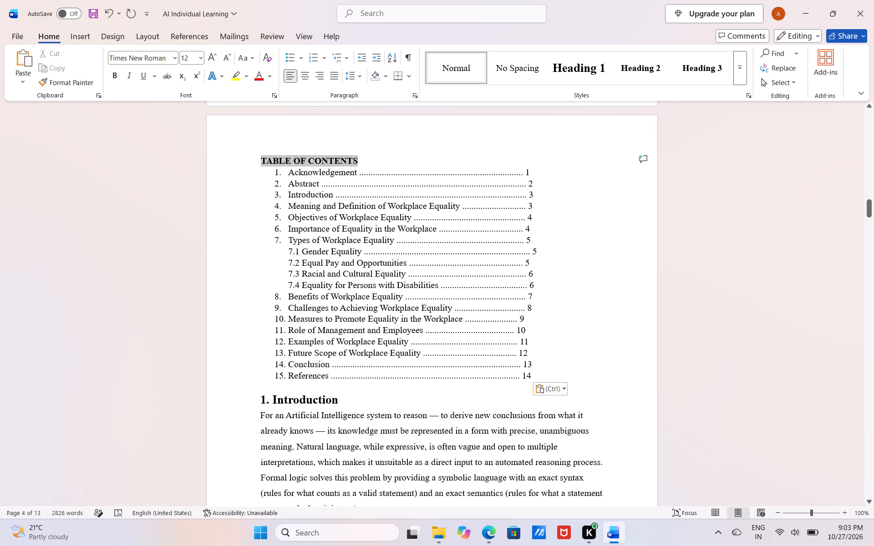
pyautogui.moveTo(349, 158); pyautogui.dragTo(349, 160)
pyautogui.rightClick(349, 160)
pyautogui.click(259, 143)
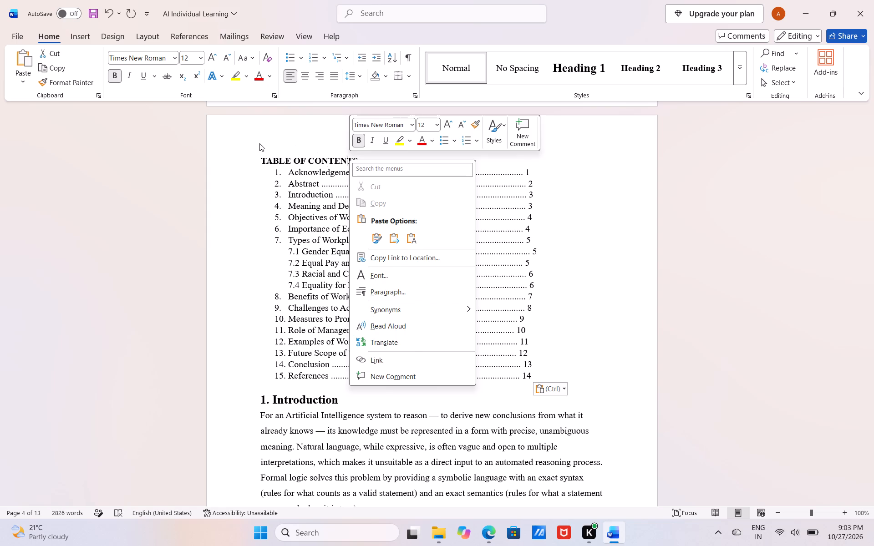
# Set the font size of the TABLE OF CONTENTS heading to 18.
pyautogui.moveTo(259, 162); pyautogui.dragTo(351, 157)
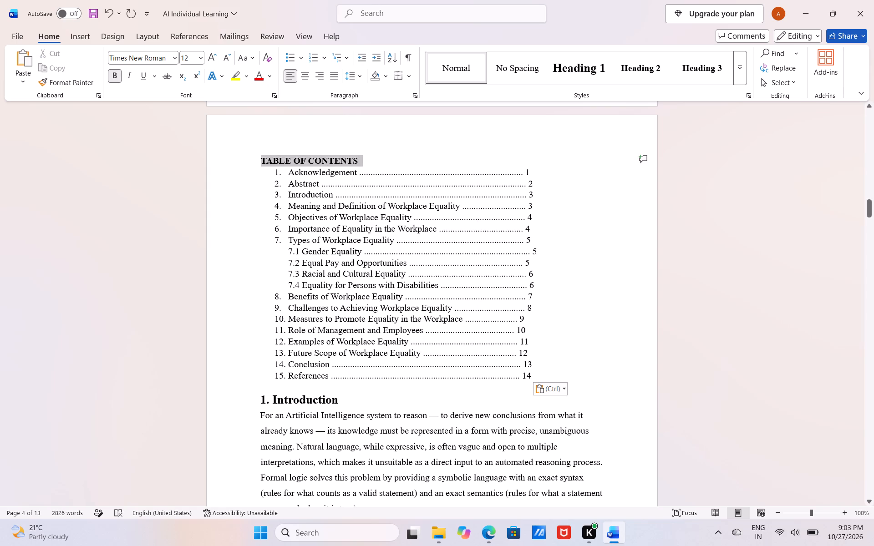
pyautogui.moveTo(351, 157); pyautogui.dragTo(371, 162)
pyautogui.rightClick(371, 162)
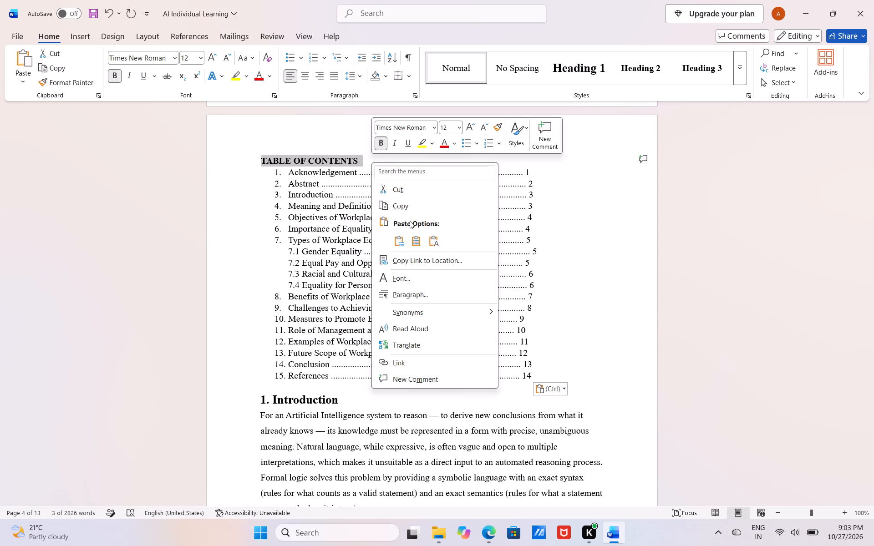
pyautogui.click(428, 277)
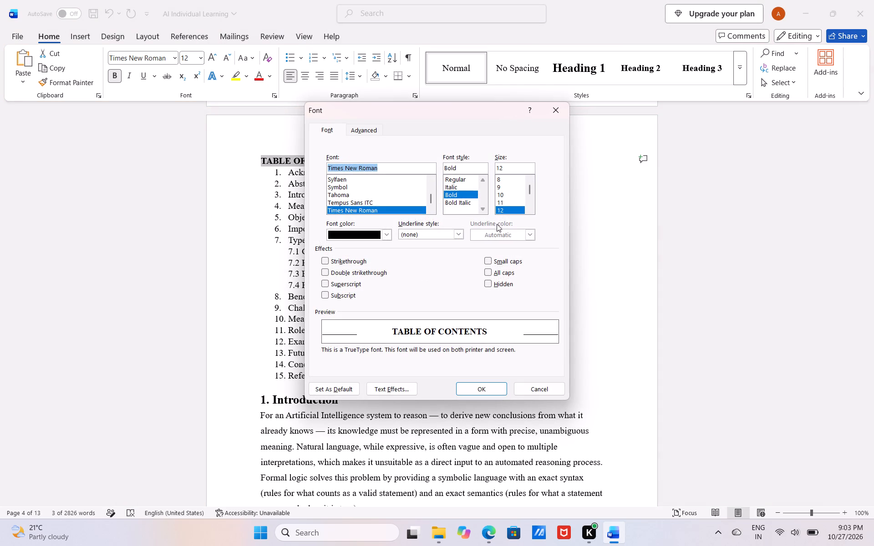
pyautogui.tripleClick(532, 210)
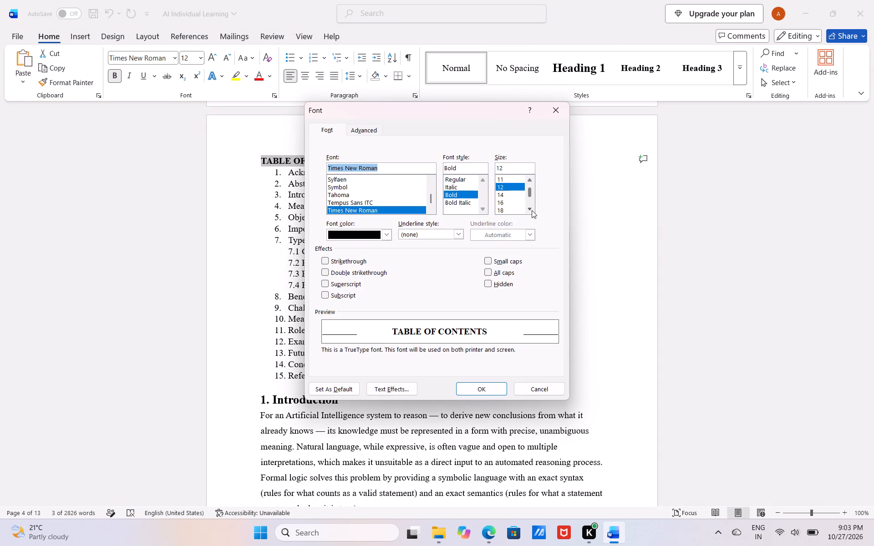
pyautogui.tripleClick(532, 210)
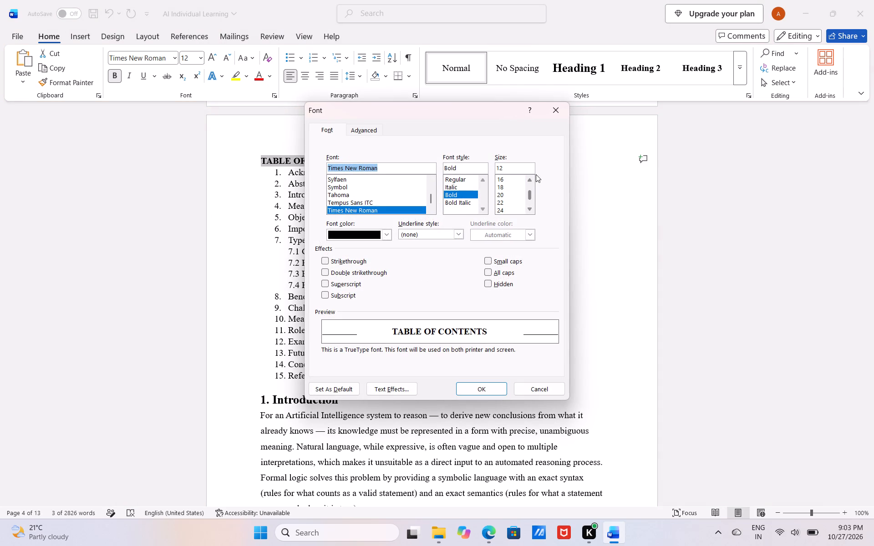
pyautogui.click(531, 180)
pyautogui.click(531, 180)
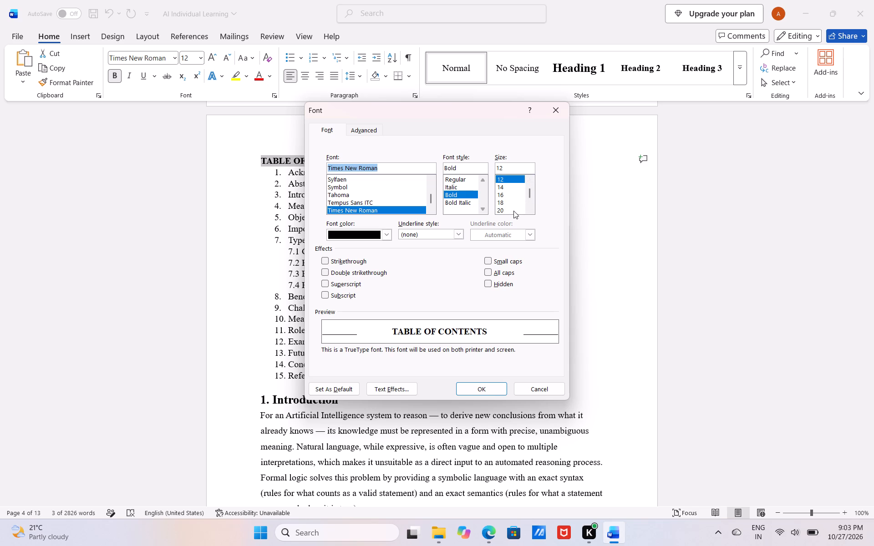
pyautogui.click(513, 203)
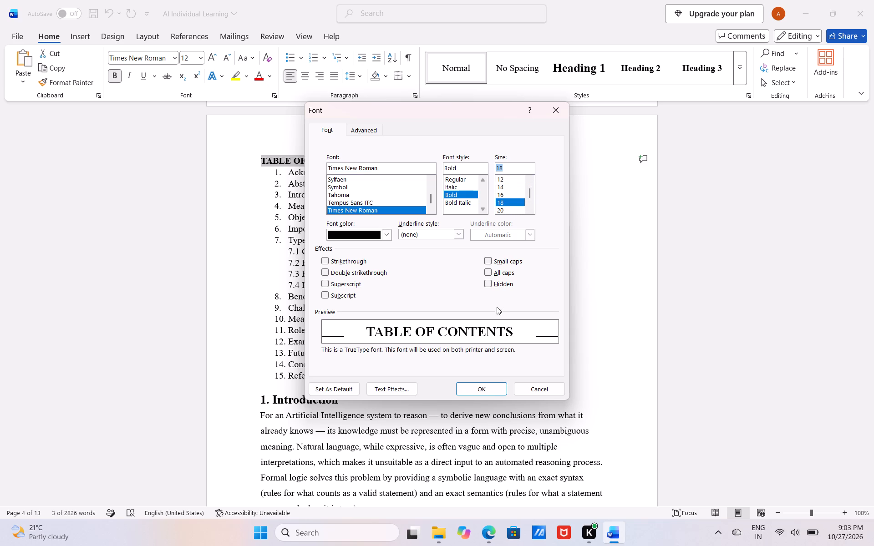
pyautogui.click(489, 394)
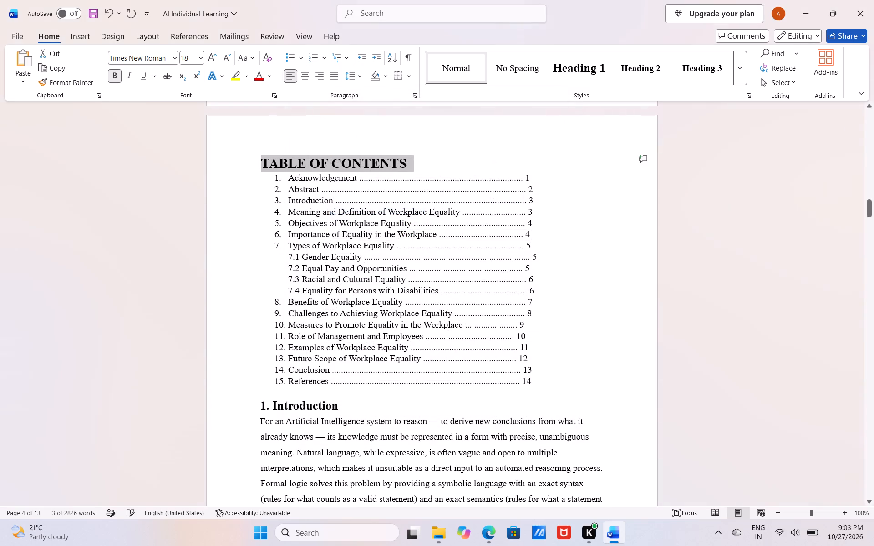
pyautogui.click(431, 154)
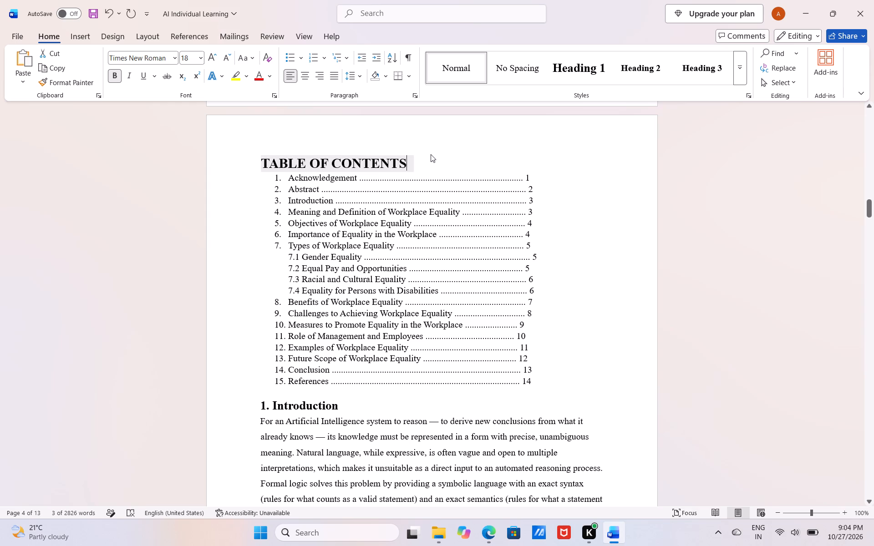
# Insert two blank lines between the TABLE OF CONTENTS heading and the first entry, Acknowledgement.
pyautogui.press('Return')
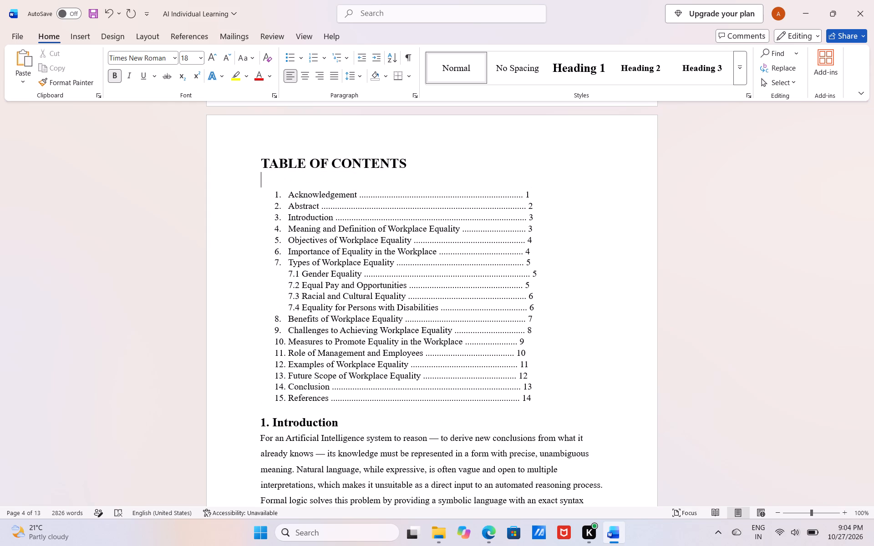
pyautogui.press('Return')
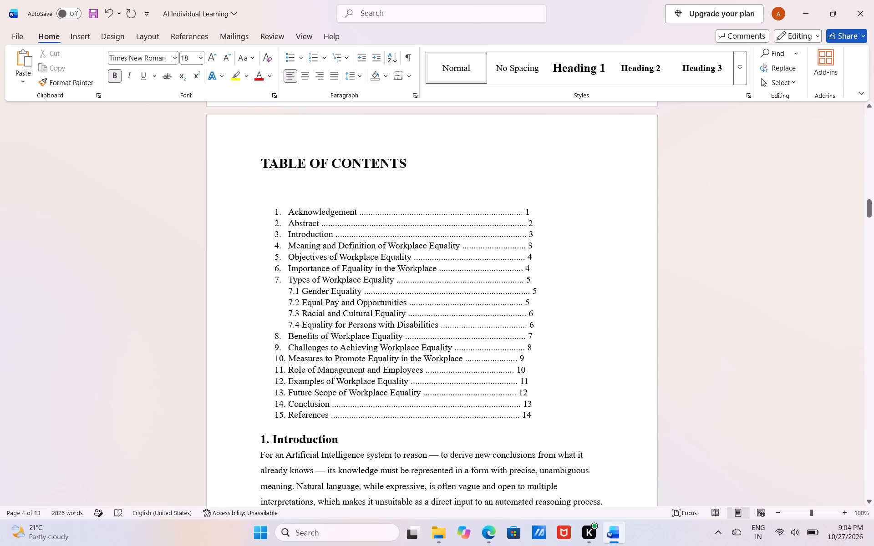
# Set the font size of the table of contents entries, from Acknowledgement through References, to 14.
pyautogui.moveTo(272, 212); pyautogui.dragTo(343, 416)
pyautogui.rightClick(343, 416)
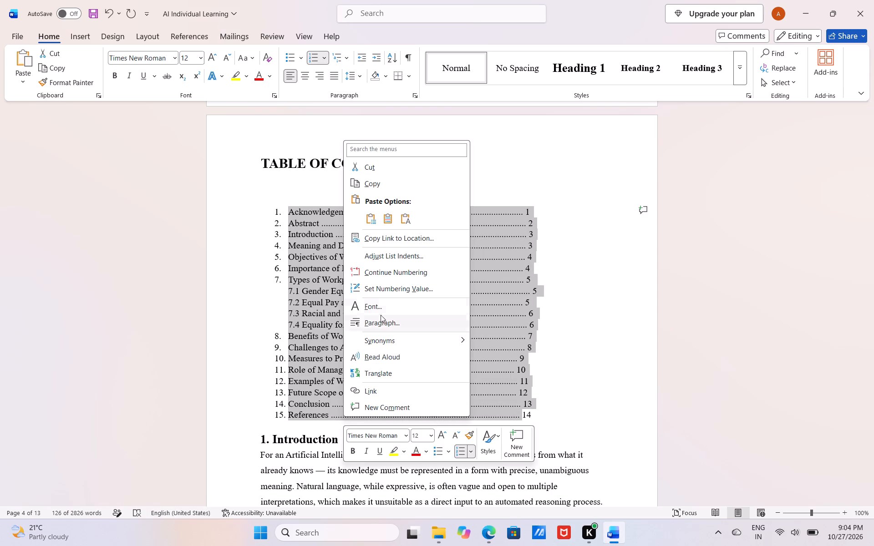
pyautogui.click(382, 305)
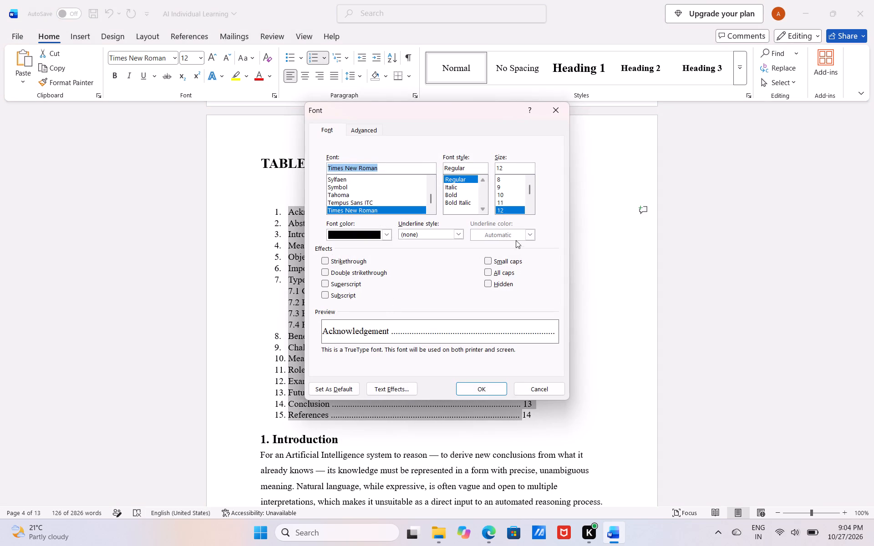
pyautogui.click(528, 211)
pyautogui.click(530, 212)
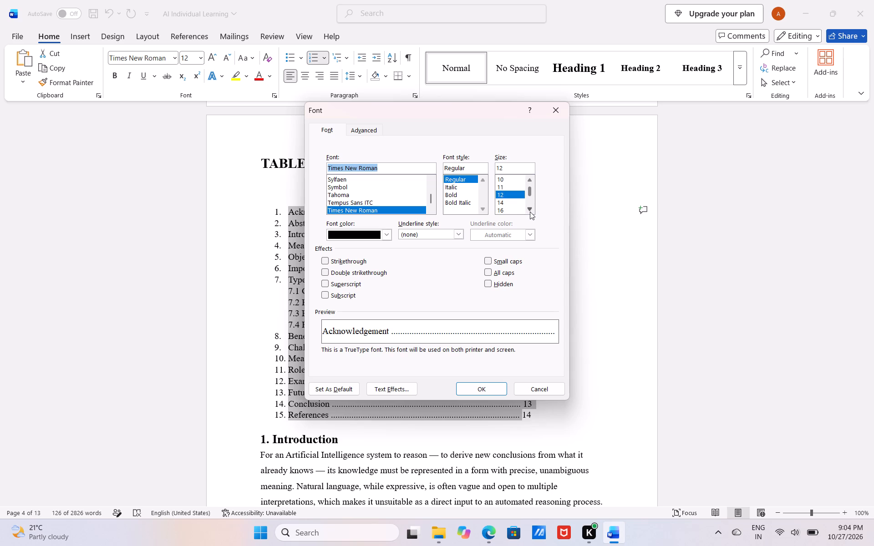
pyautogui.click(502, 212)
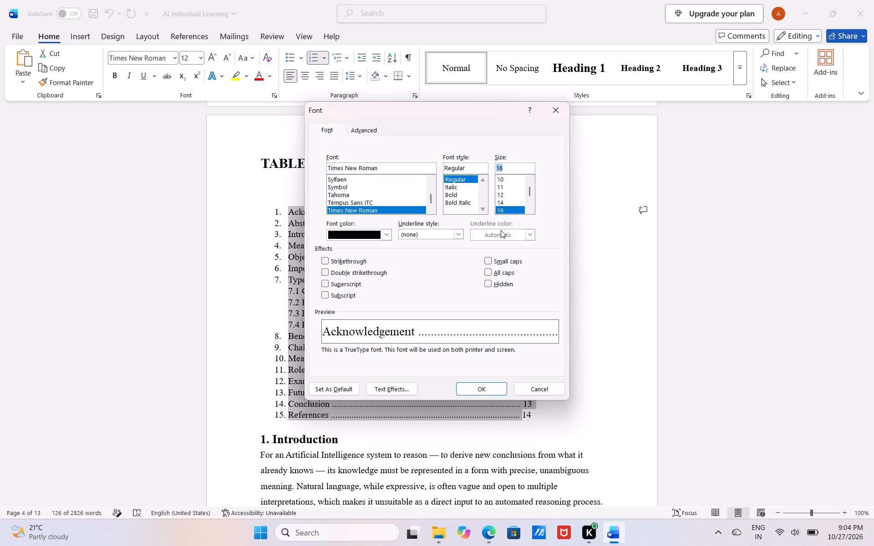
pyautogui.click(504, 202)
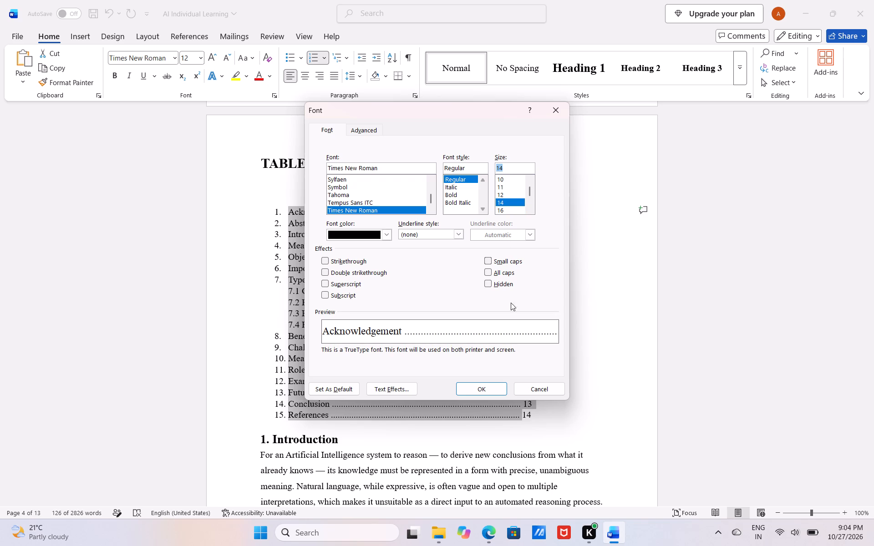
pyautogui.click(480, 390)
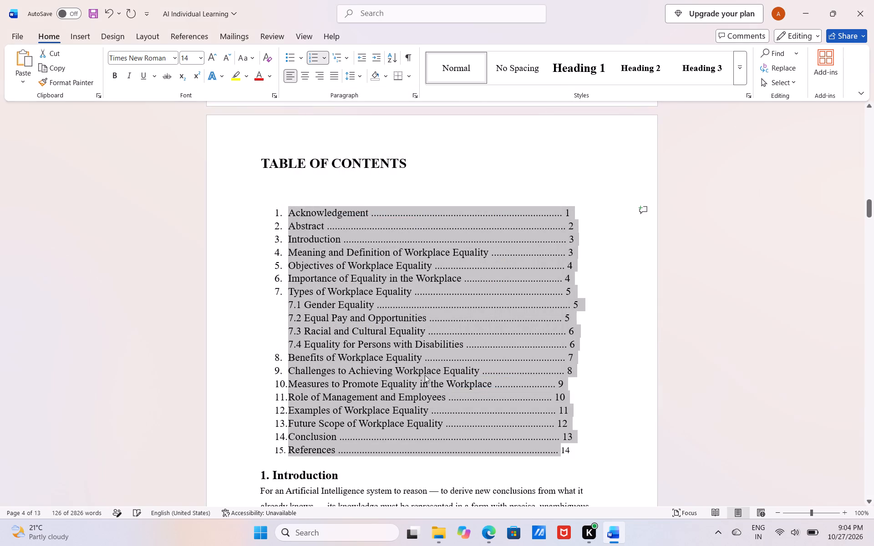
pyautogui.click(595, 308)
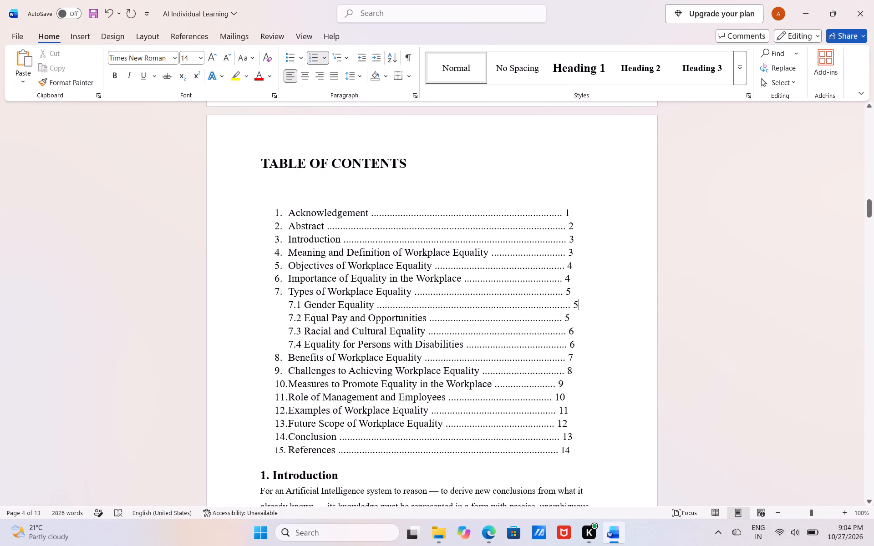
# Shift the TABLE OF CONTENTS heading roughly to the page centre by inserting 23 spaces before it.
pyautogui.scroll(-1, 412, 312)
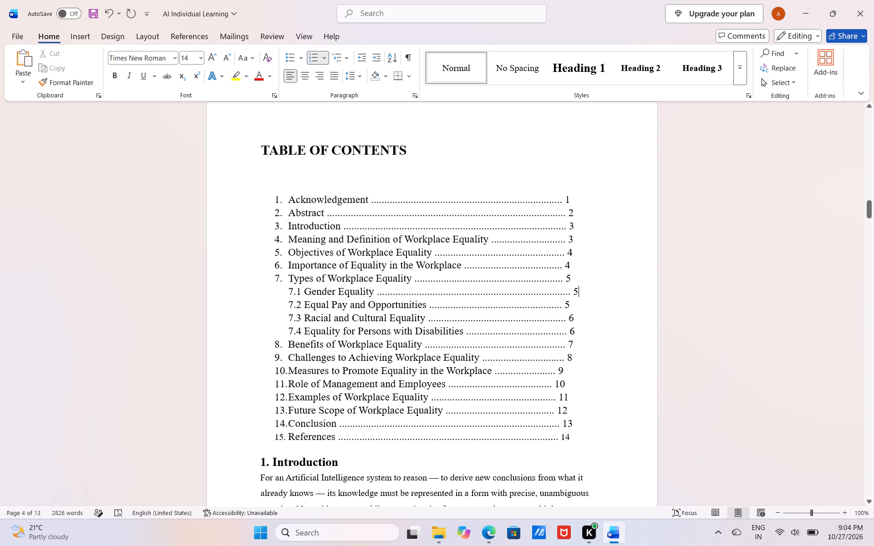
pyautogui.click(258, 152)
pyautogui.press('space')
pyautogui.press('space')
pyautogui.press('space')
pyautogui.press('space')
pyautogui.press('space')
pyautogui.press('space')
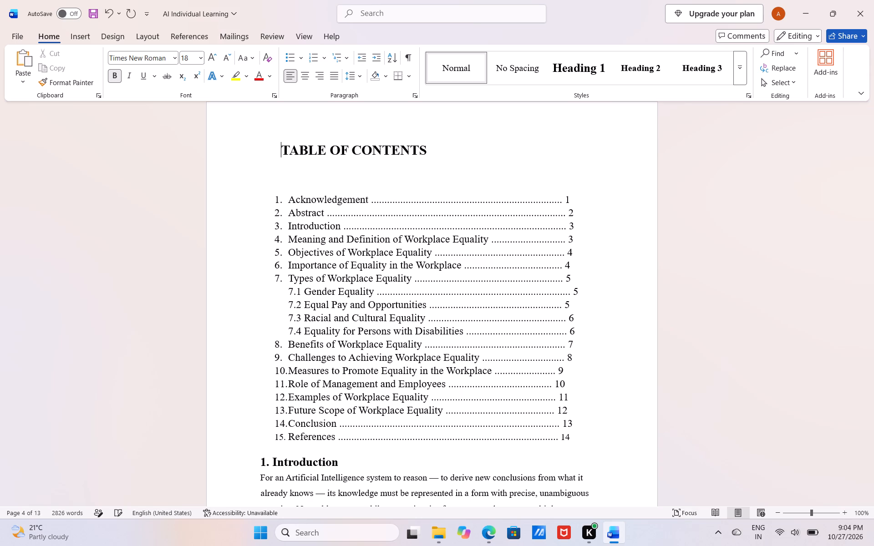
pyautogui.press('space')
pyautogui.press('space')
pyautogui.press('space')
pyautogui.press('space')
pyautogui.press('space')
pyautogui.press('space')
pyautogui.press('space')
pyautogui.press('space')
pyautogui.press('space')
pyautogui.press('space')
pyautogui.press('space')
pyautogui.press('space')
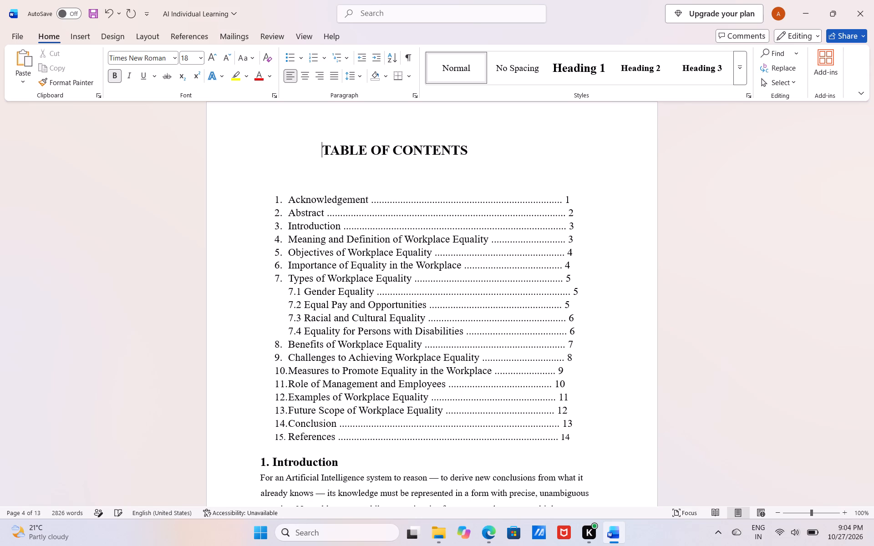
pyautogui.press('space')
pyautogui.press('space')
pyautogui.press('space')
pyautogui.press('space')
pyautogui.press('space')
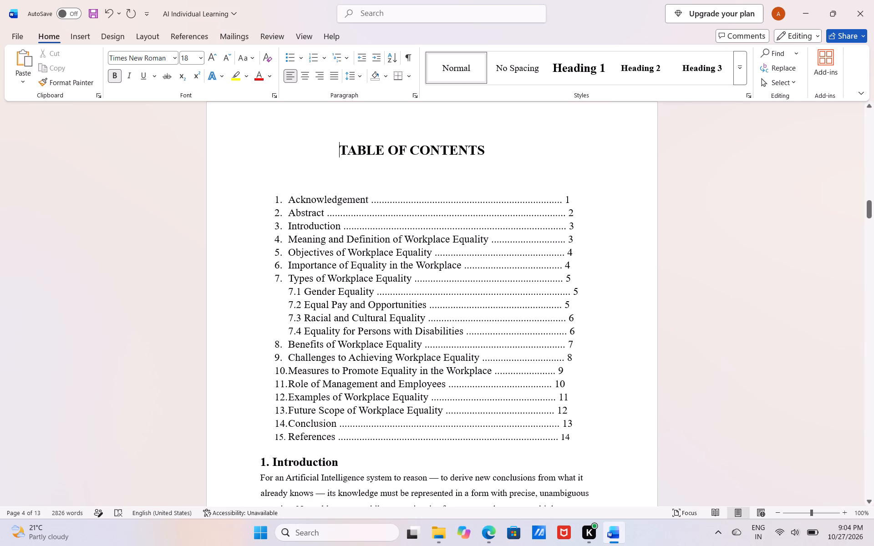
# Delete the old 1. Introduction heading and all its paragraphs above 2. Need for Logic in Knowledge Representation.
pyautogui.scroll(-3, 363, 300)
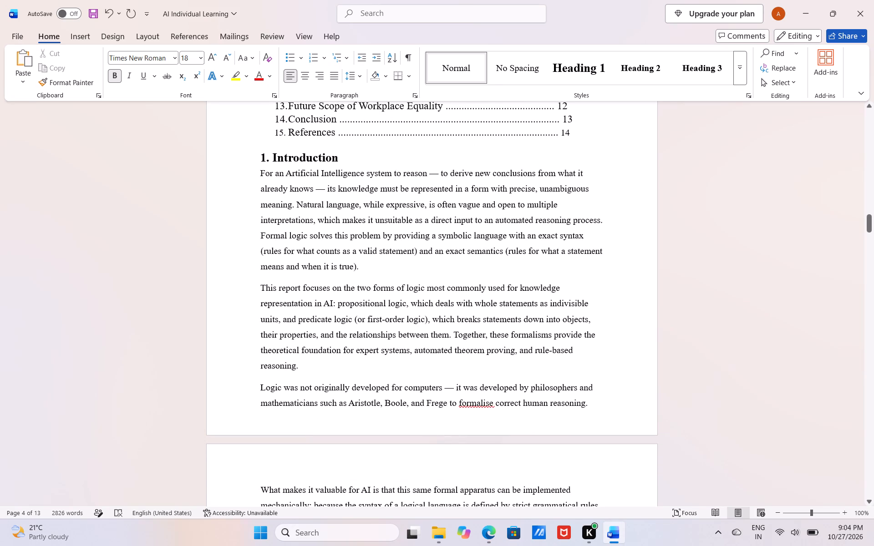
pyautogui.click(259, 154)
pyautogui.moveTo(259, 154); pyautogui.dragTo(378, 386)
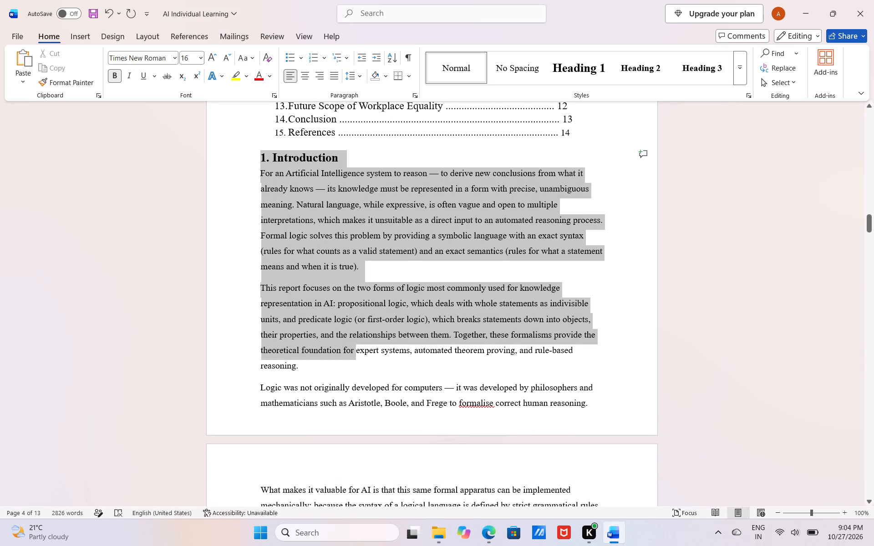
pyautogui.moveTo(378, 386); pyautogui.dragTo(629, 405)
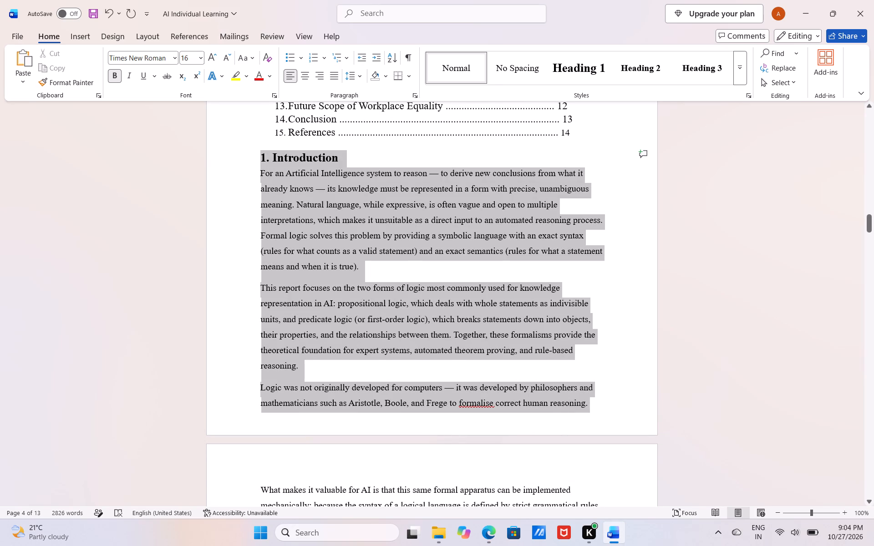
pyautogui.moveTo(629, 405); pyautogui.dragTo(629, 404)
pyautogui.press('BackSpace')
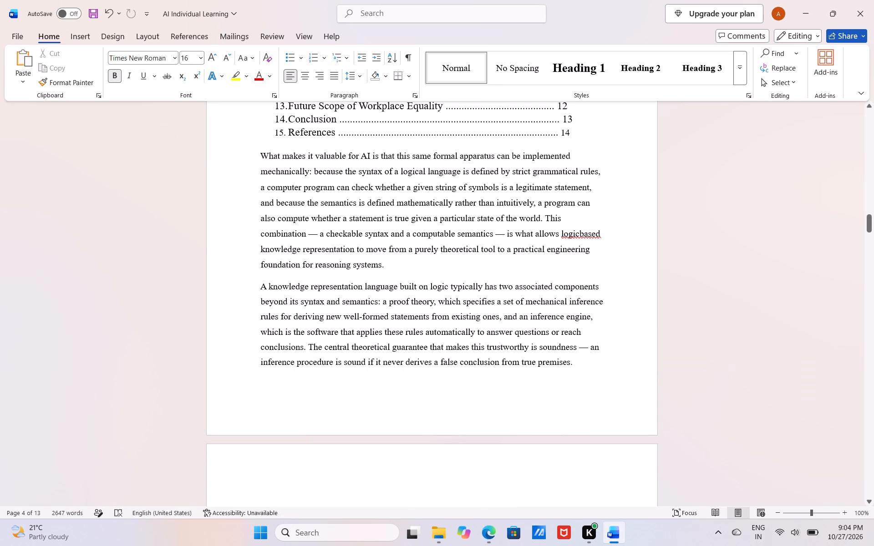
pyautogui.moveTo(261, 152); pyautogui.dragTo(262, 155)
pyautogui.moveTo(262, 155); pyautogui.dragTo(427, 389)
pyautogui.press('BackSpace')
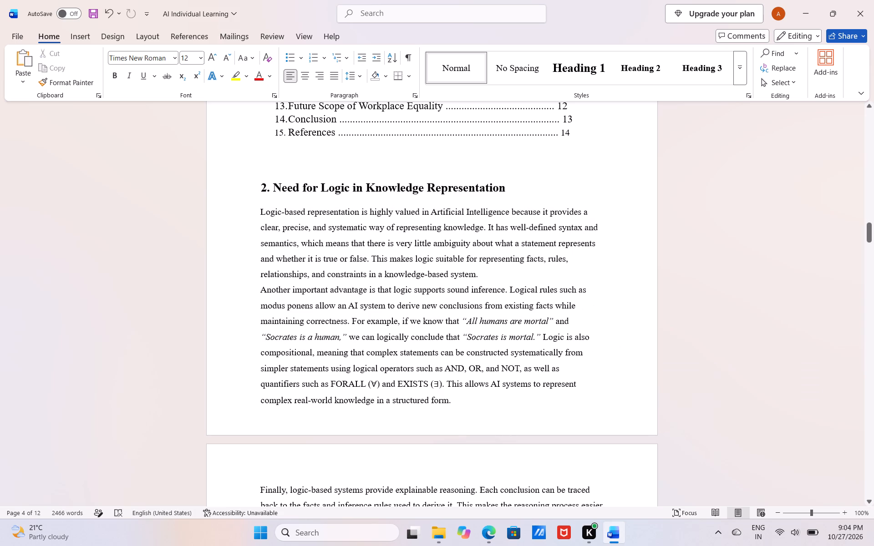
pyautogui.scroll(2, 427, 389)
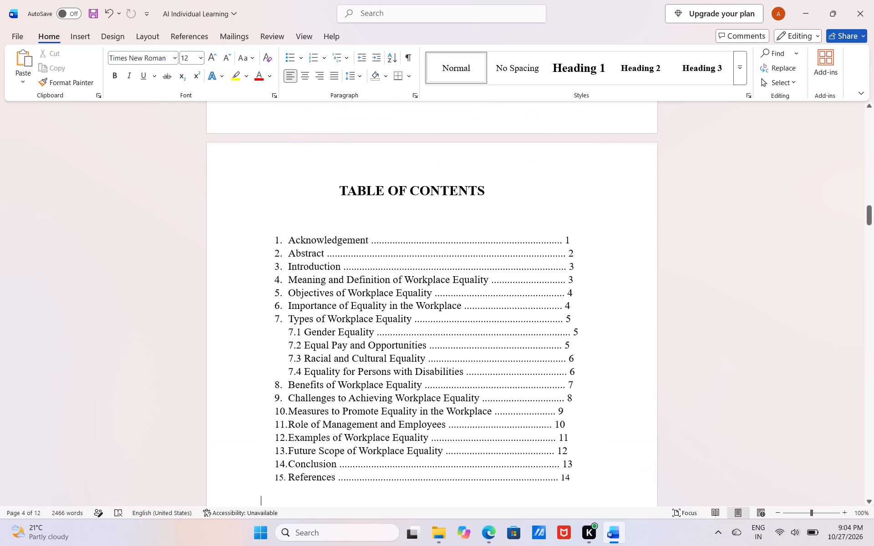
pyautogui.scroll(1, 427, 389)
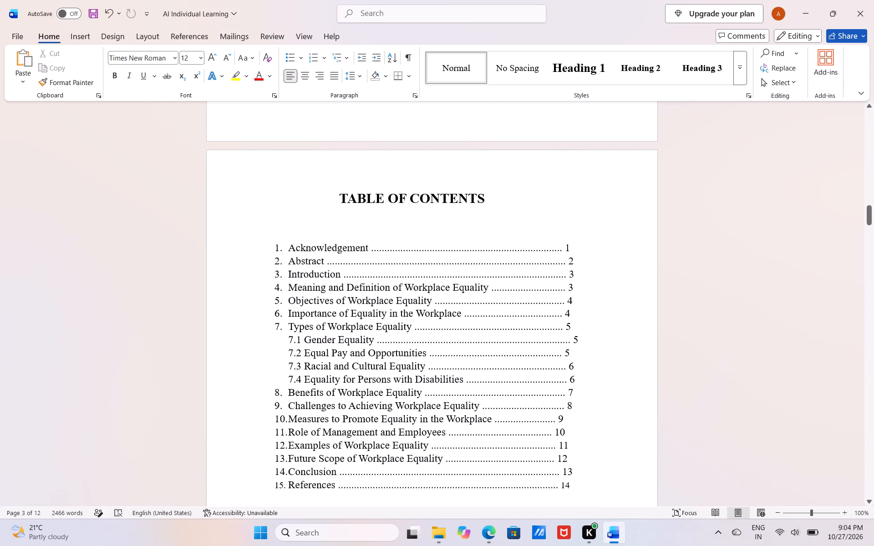
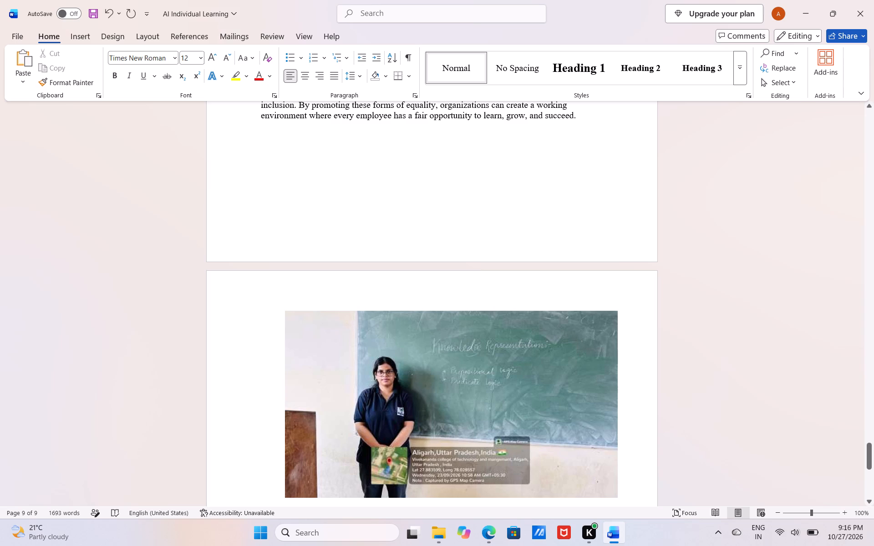
pyautogui.click(305, 285)
pyautogui.scroll(2, 363, 188)
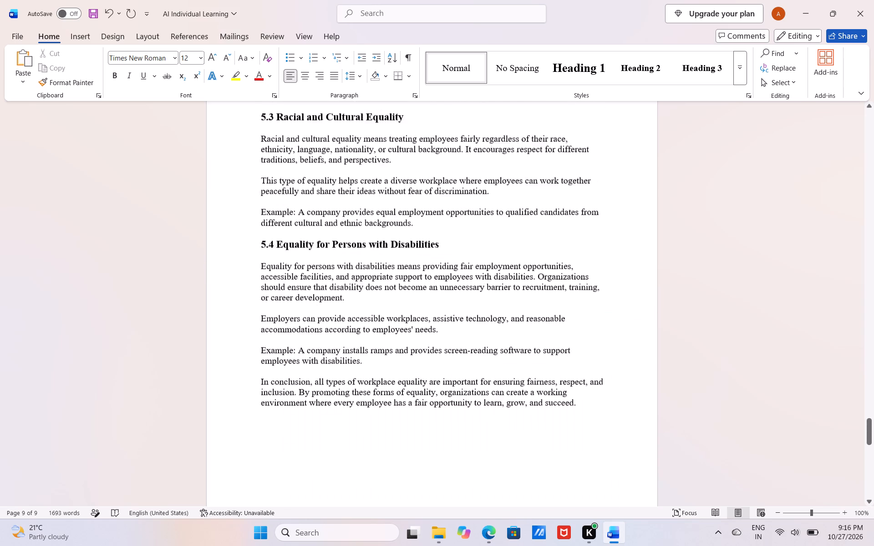
pyautogui.scroll(4, 363, 188)
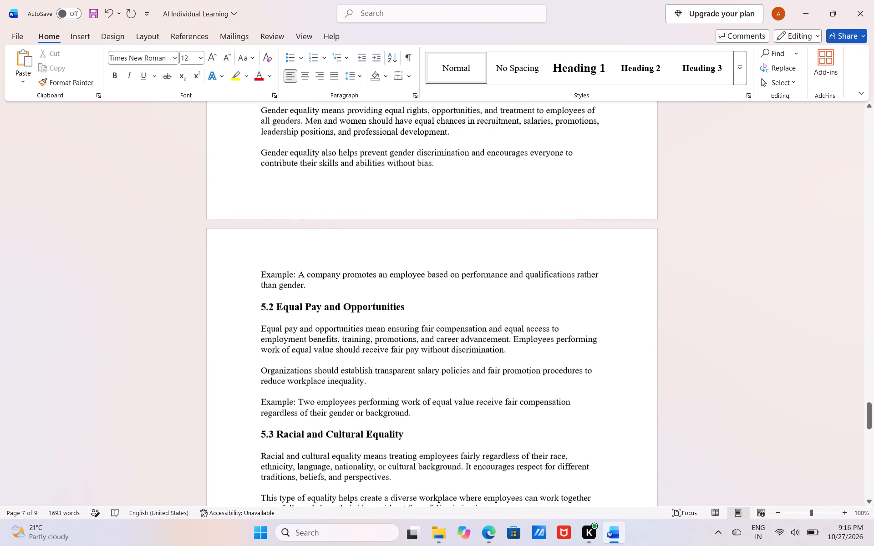
pyautogui.scroll(-2, 363, 188)
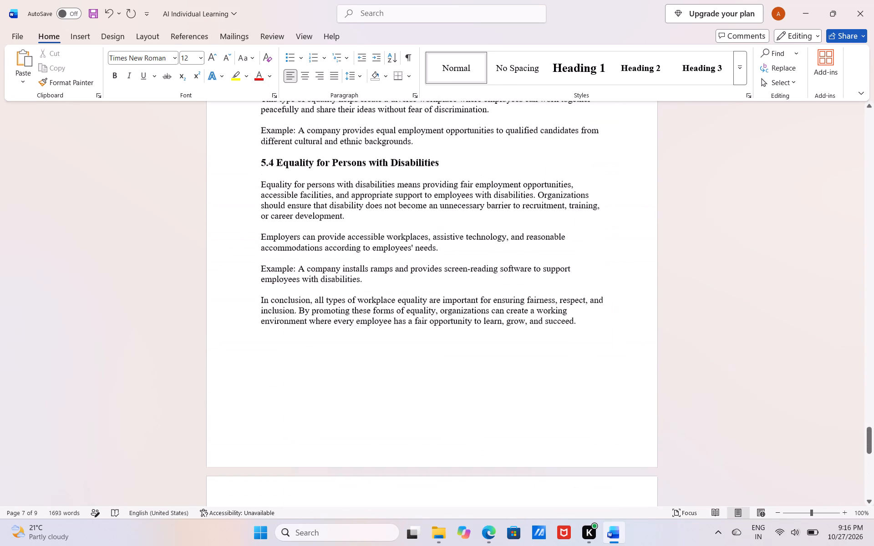
pyautogui.scroll(-1, 363, 188)
pyautogui.click(306, 232)
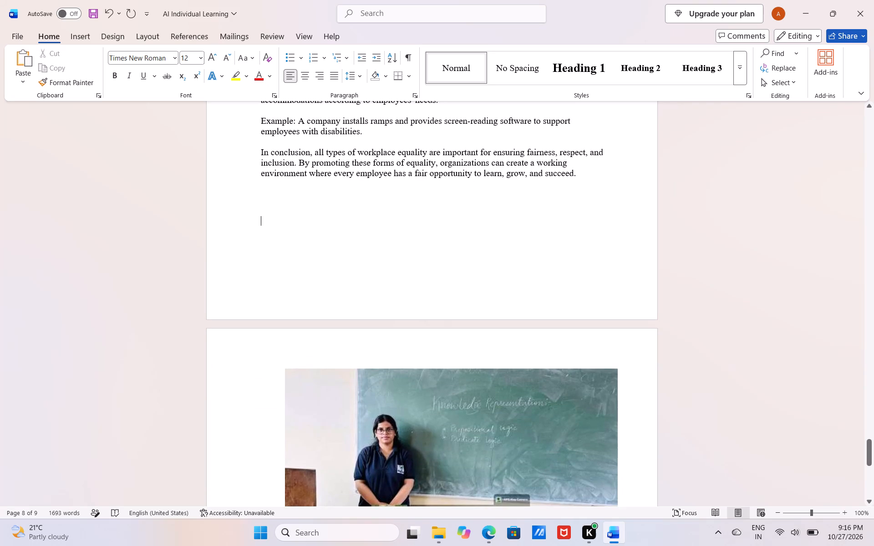
pyautogui.press('Return')
pyautogui.press('Return')
pyautogui.press('Return')
pyautogui.press('Return')
pyautogui.press('Return')
pyautogui.press('Return')
pyautogui.press('Return')
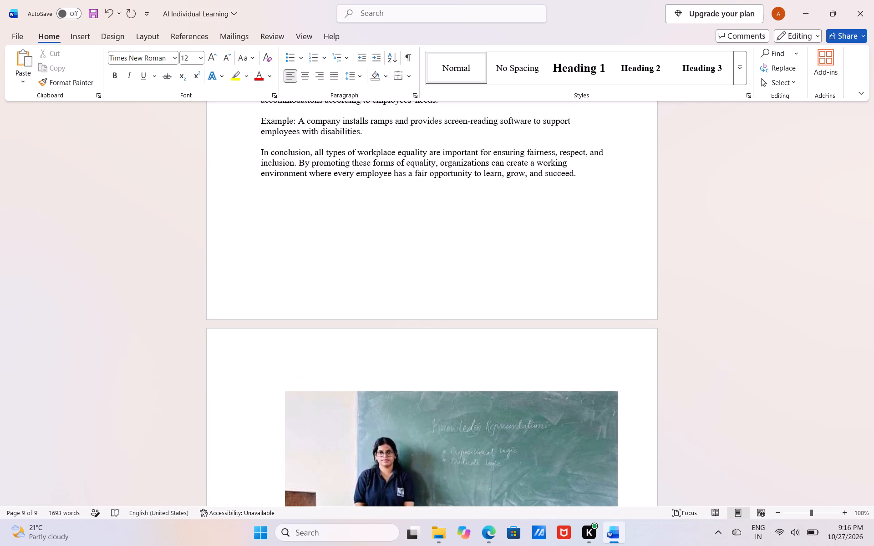
pyautogui.press('Return')
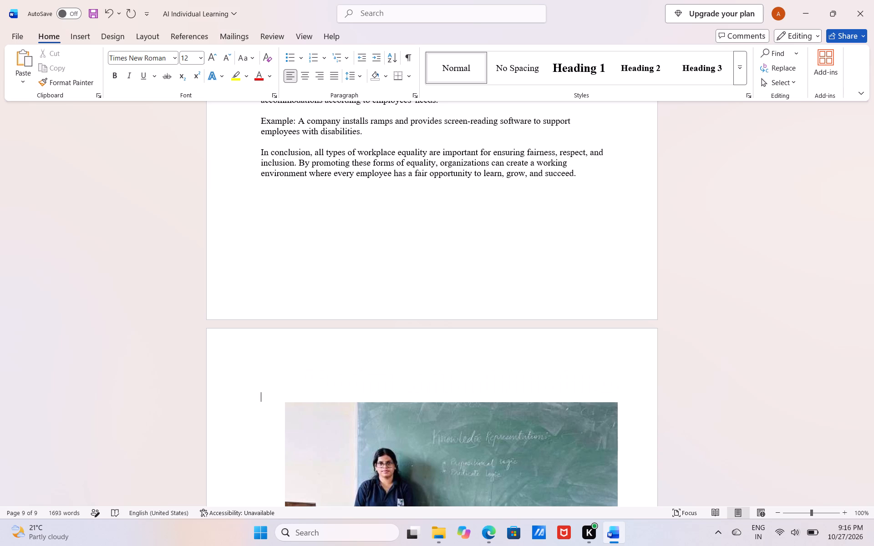
# Paste section 6, BENEFITS OF WORKPLACE EQUALITY, at the top of the new page above the classroom photo.
pyautogui.press('Up')
pyautogui.press('Up')
pyautogui.press('Up')
pyautogui.press('Down')
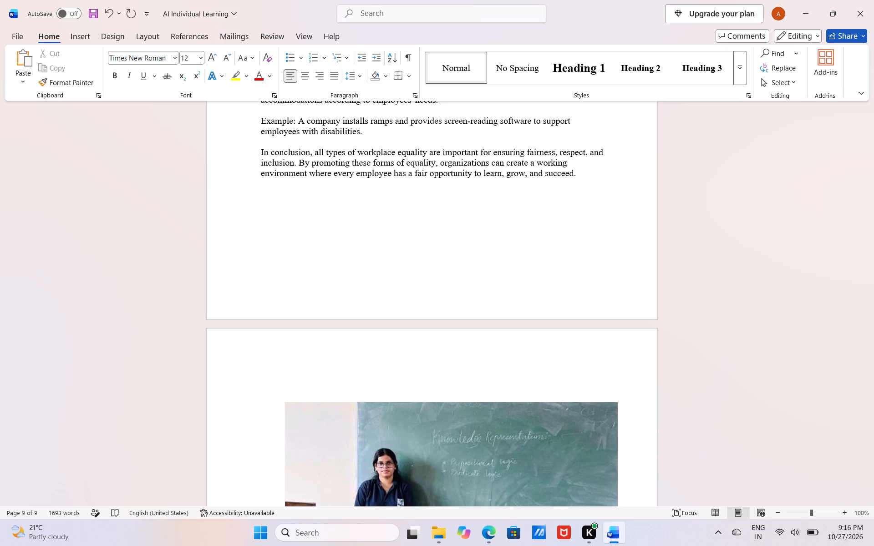
pyautogui.rightClick(327, 296)
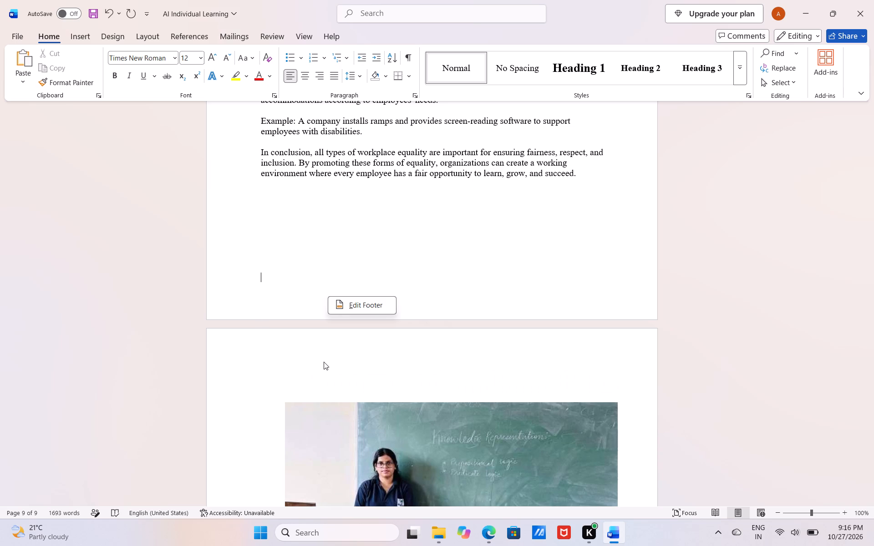
pyautogui.click(324, 362)
pyautogui.click(285, 359)
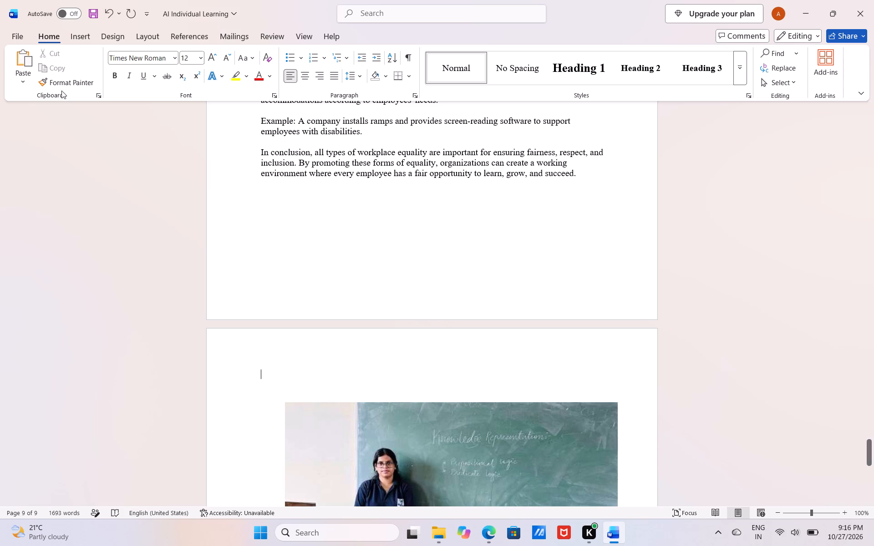
pyautogui.click(31, 64)
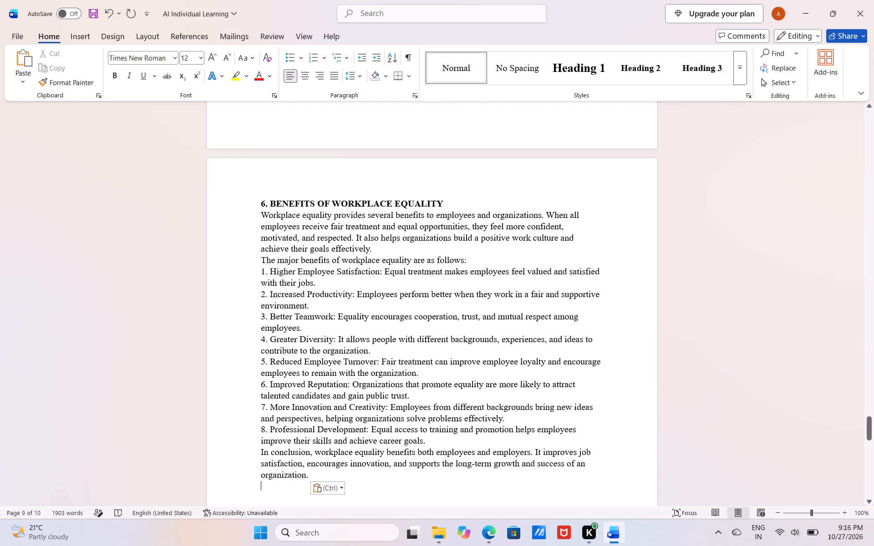
# Set the font size of the heading "6. BENEFITS OF WORKPLACE EQUALITY" to 18.
pyautogui.moveTo(262, 201); pyautogui.dragTo(437, 198)
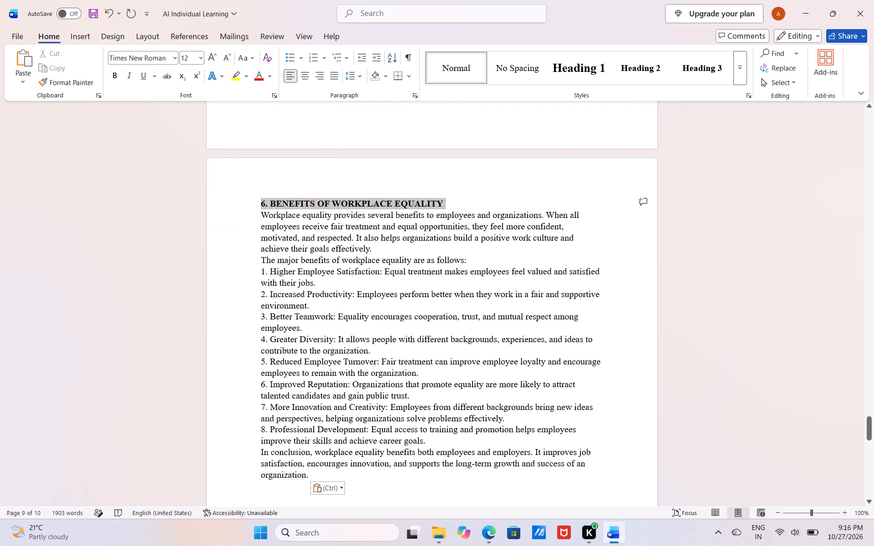
pyautogui.moveTo(437, 198); pyautogui.dragTo(438, 198)
pyautogui.rightClick(440, 203)
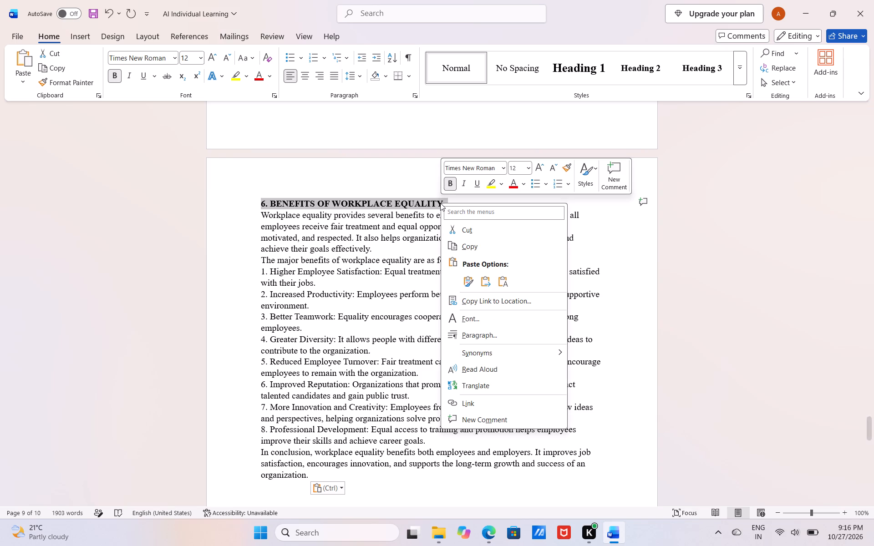
pyautogui.click(489, 320)
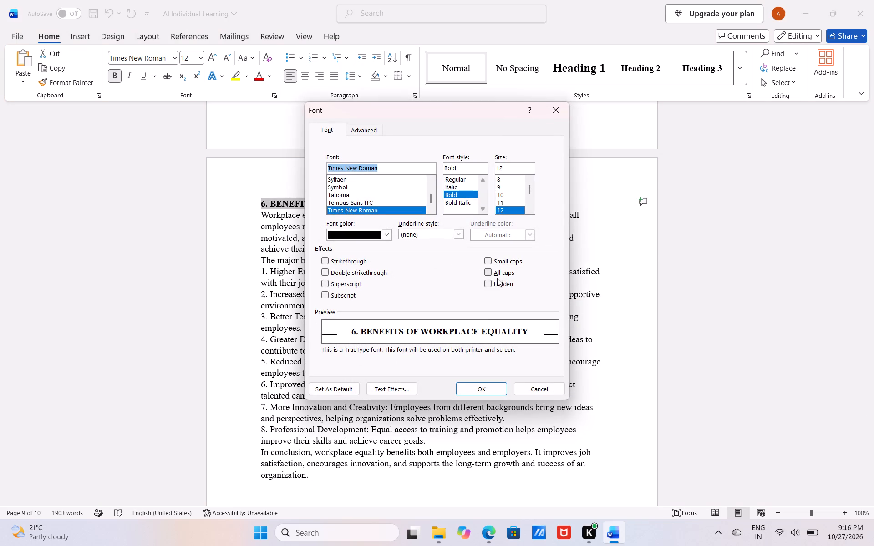
pyautogui.click(532, 212)
pyautogui.click(532, 212)
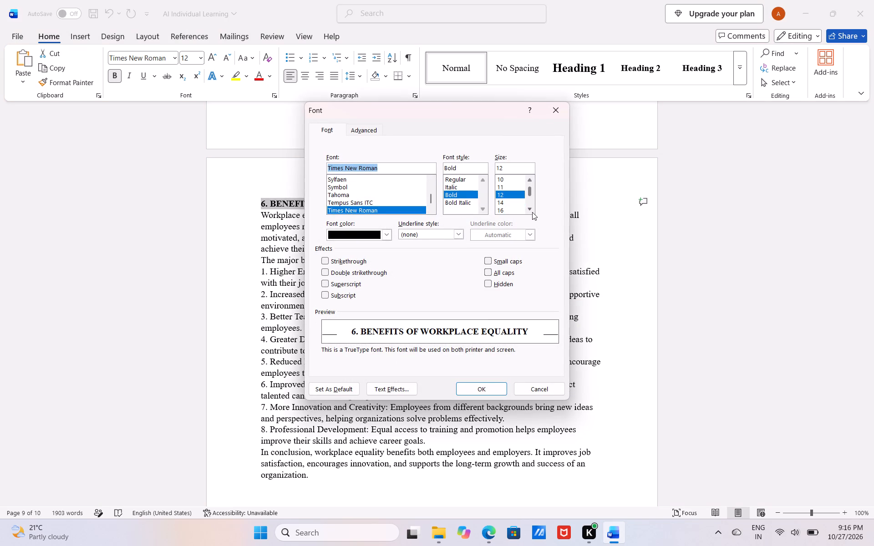
pyautogui.click(532, 212)
pyautogui.click(506, 210)
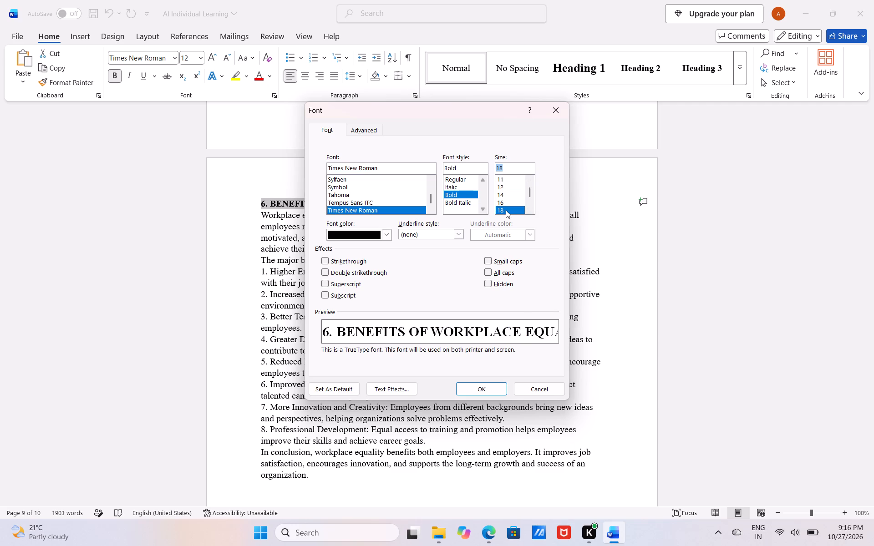
pyautogui.click(488, 392)
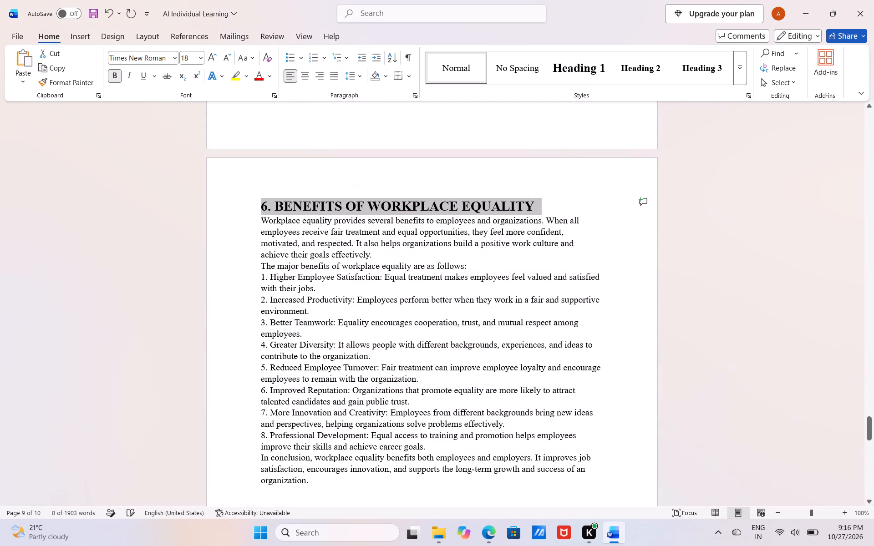
pyautogui.click(600, 228)
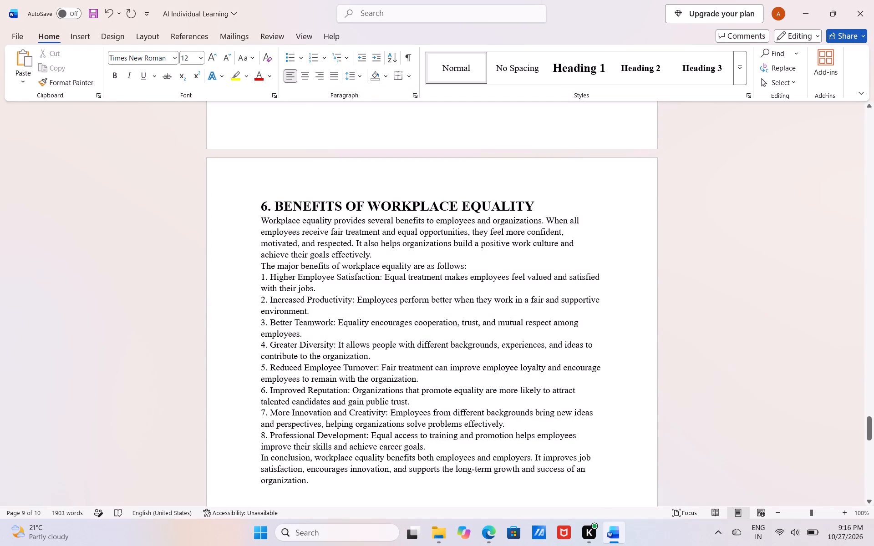
# Insert a blank line between the section 6 heading and its first paragraph.
pyautogui.click(546, 197)
pyautogui.press('Return')
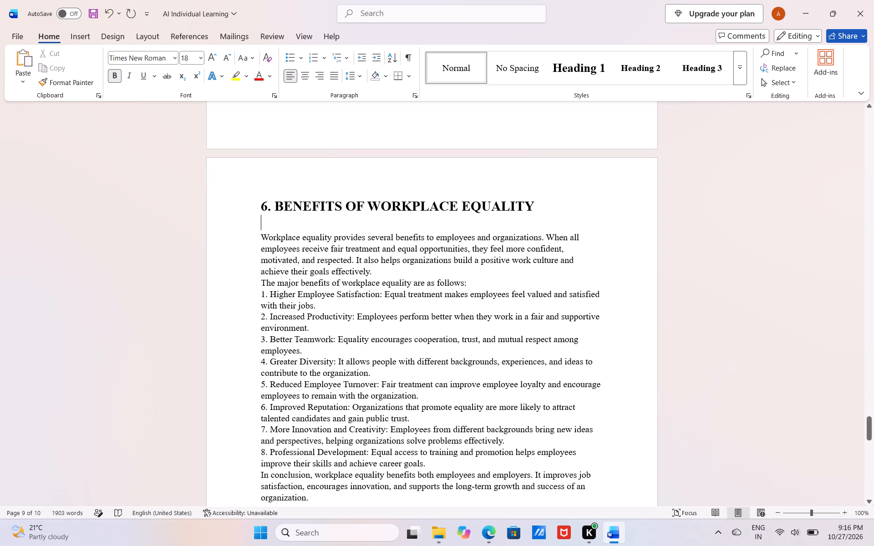
pyautogui.scroll(-3, 500, 339)
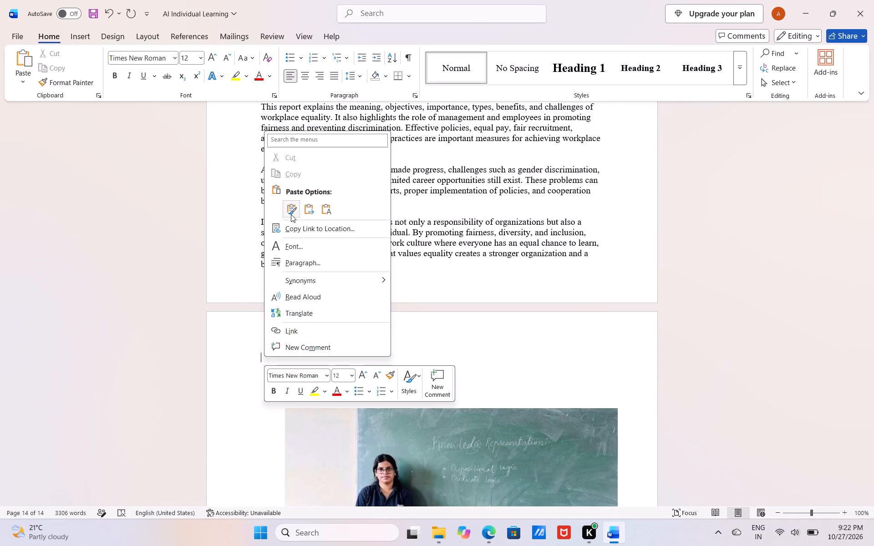
pyautogui.scroll(-1, 325, 342)
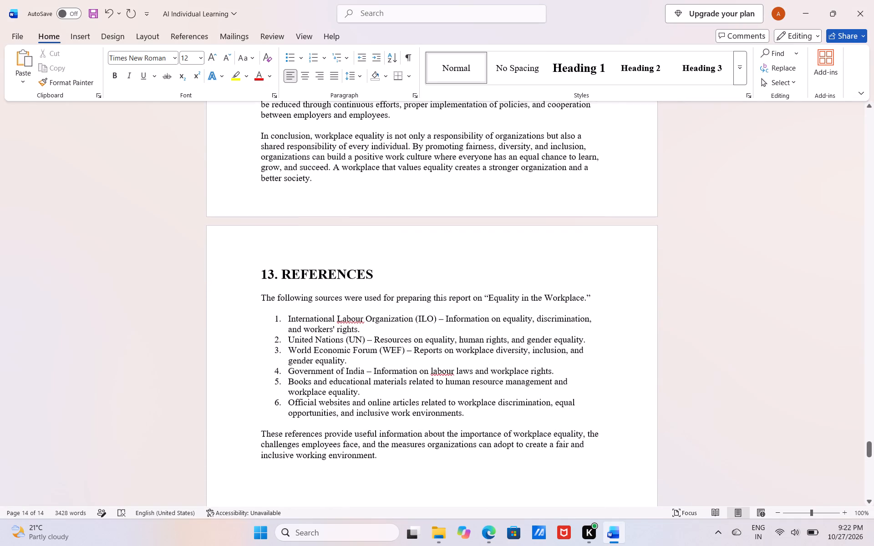
pyautogui.scroll(-1, 325, 342)
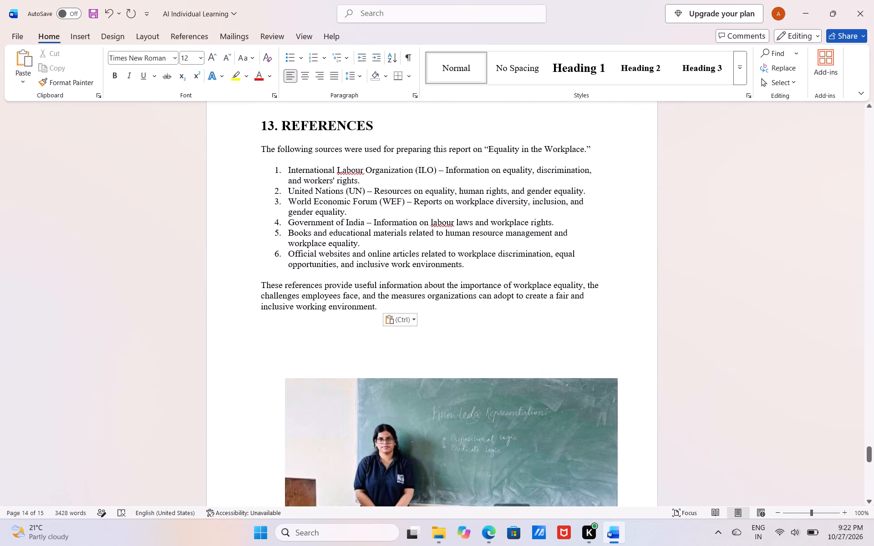
# Insert blank lines below the References section to push the classroom photo onto the following page.
pyautogui.press('Return')
pyautogui.press('Return')
pyautogui.press('Return')
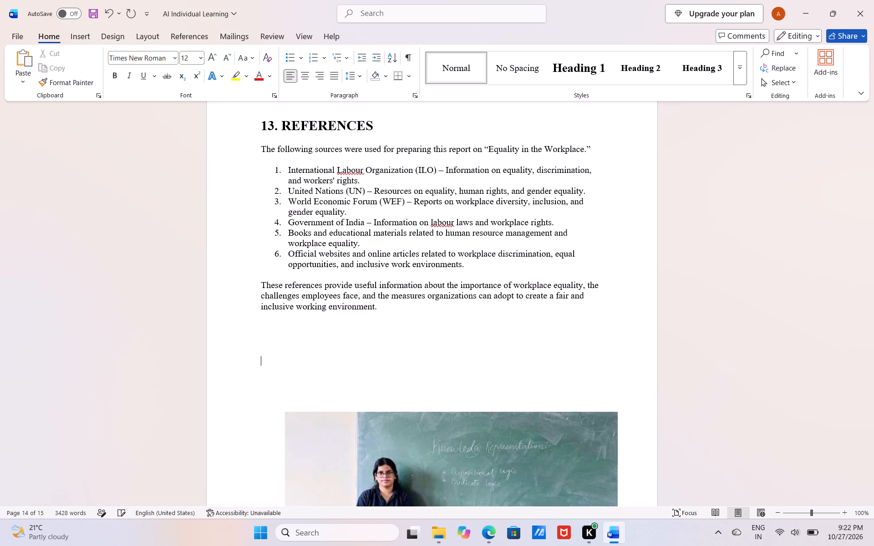
pyautogui.press('Return')
pyautogui.press('Return')
pyautogui.press('Return')
pyautogui.scroll(-1, 325, 356)
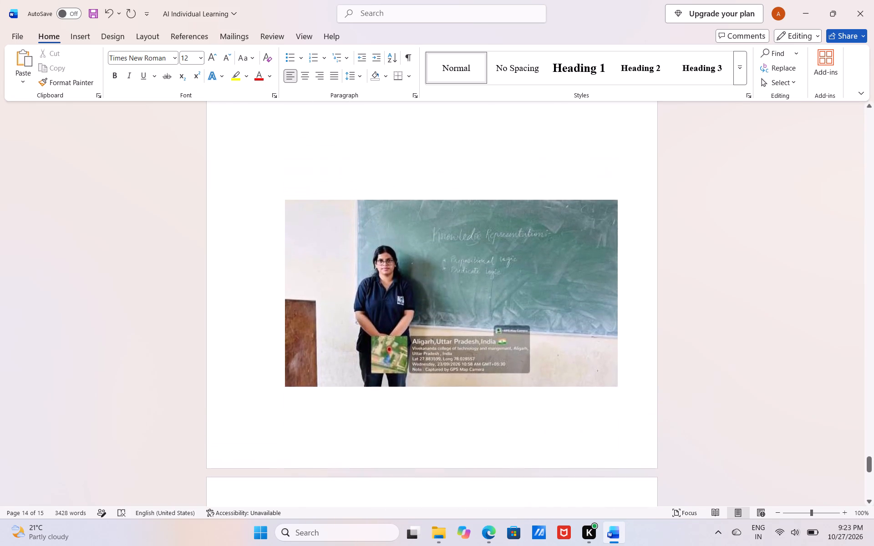
pyautogui.press('Return')
pyautogui.press('Return')
pyautogui.press('Return')
pyautogui.press('Return')
pyautogui.press('Return')
pyautogui.press('Return')
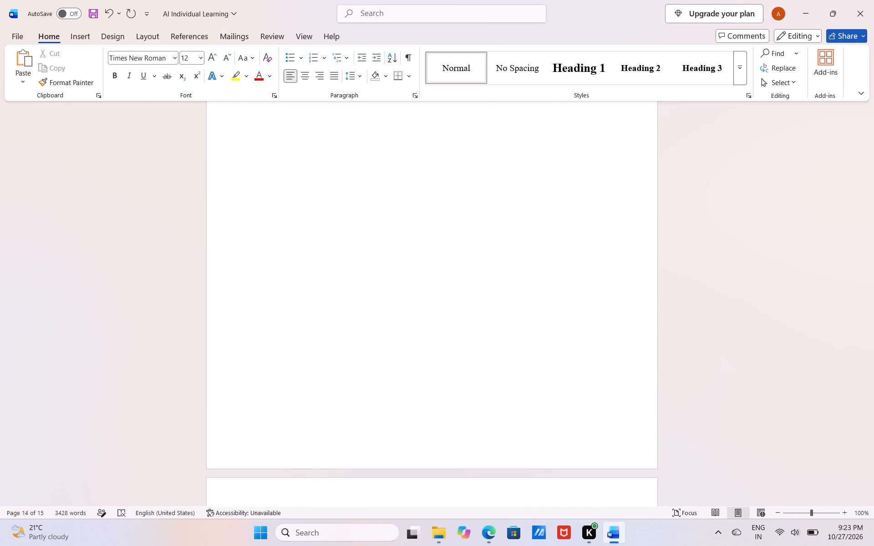
# Replace the final digits of the roll number in the table below the classroom photo with the new student's digits.
pyautogui.scroll(-3, 325, 356)
pyautogui.scroll(-1, 344, 416)
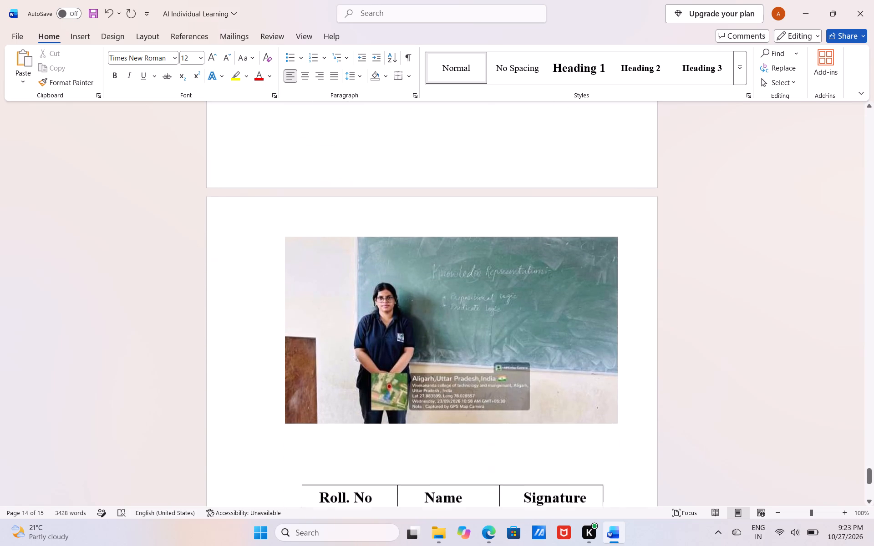
pyautogui.scroll(-2, 344, 416)
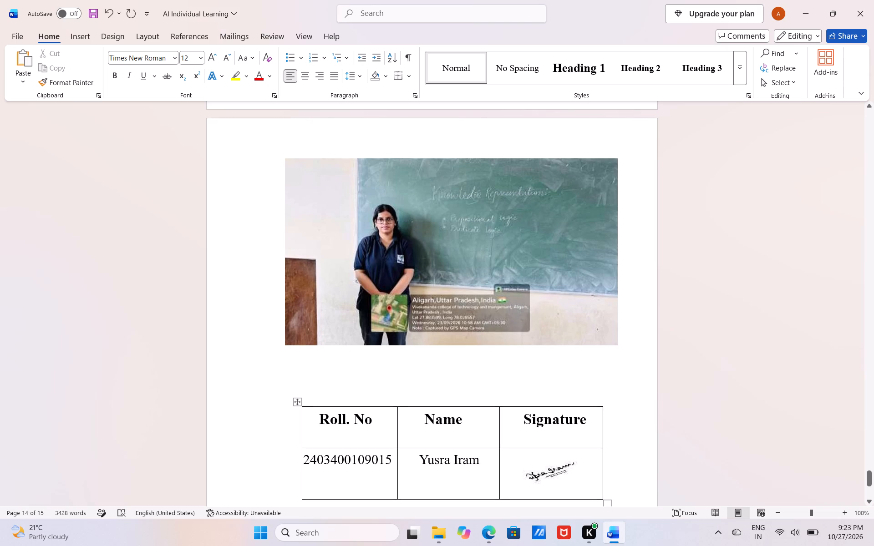
pyautogui.click(392, 461)
pyautogui.press('BackSpace')
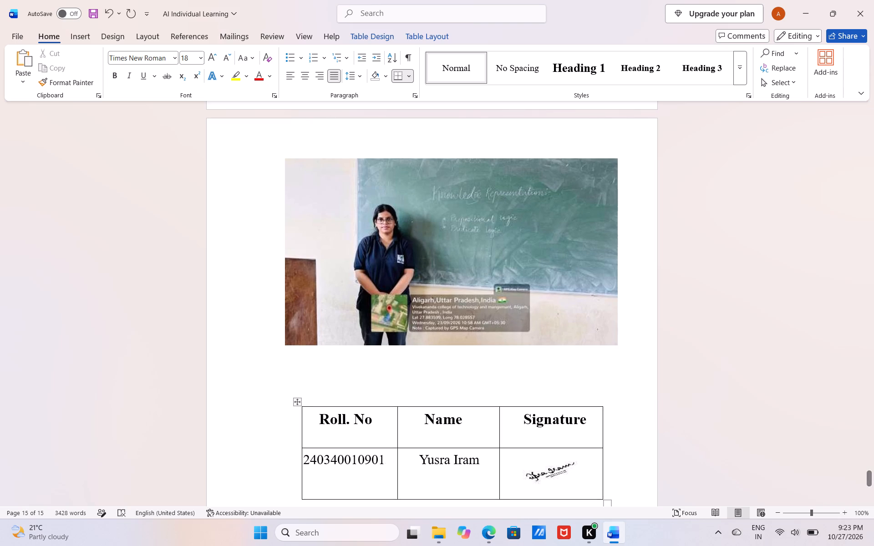
pyautogui.press('BackSpace')
pyautogui.press('BackSpace')
pyautogui.press('BackSpace')
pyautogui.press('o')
pyautogui.press('BackSpace')
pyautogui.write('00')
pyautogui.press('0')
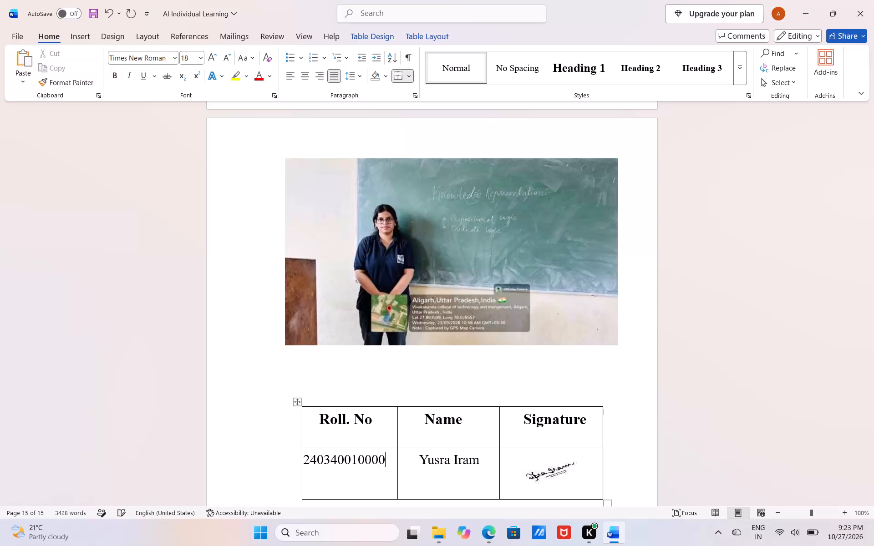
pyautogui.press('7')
# Replace the previous student's name in the Name column of the signature table with the report author's full name.
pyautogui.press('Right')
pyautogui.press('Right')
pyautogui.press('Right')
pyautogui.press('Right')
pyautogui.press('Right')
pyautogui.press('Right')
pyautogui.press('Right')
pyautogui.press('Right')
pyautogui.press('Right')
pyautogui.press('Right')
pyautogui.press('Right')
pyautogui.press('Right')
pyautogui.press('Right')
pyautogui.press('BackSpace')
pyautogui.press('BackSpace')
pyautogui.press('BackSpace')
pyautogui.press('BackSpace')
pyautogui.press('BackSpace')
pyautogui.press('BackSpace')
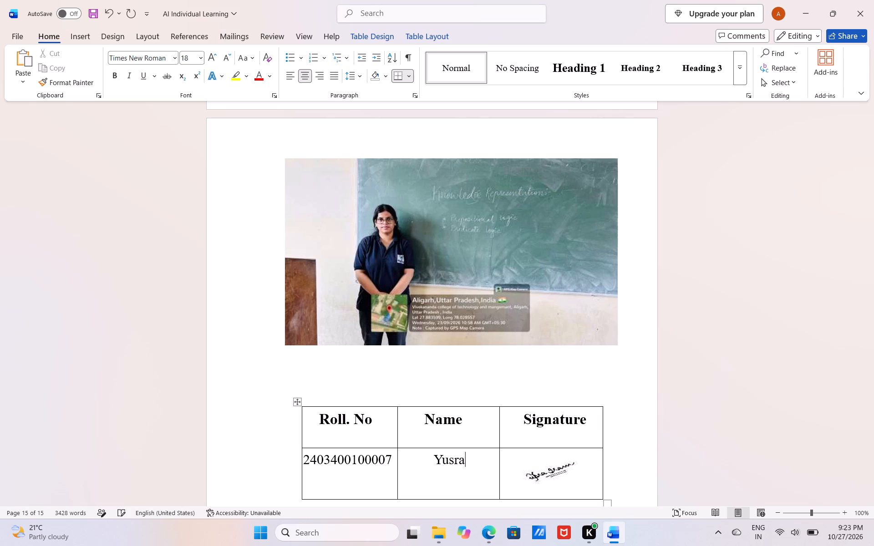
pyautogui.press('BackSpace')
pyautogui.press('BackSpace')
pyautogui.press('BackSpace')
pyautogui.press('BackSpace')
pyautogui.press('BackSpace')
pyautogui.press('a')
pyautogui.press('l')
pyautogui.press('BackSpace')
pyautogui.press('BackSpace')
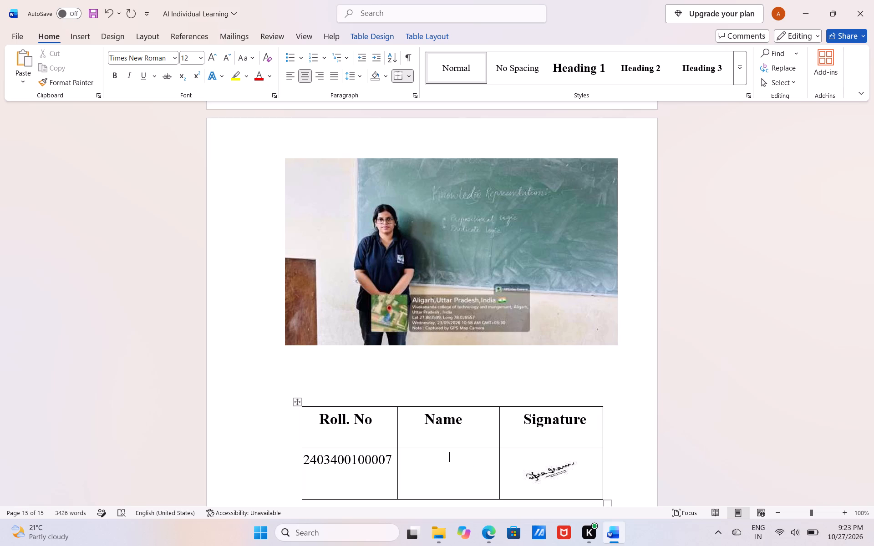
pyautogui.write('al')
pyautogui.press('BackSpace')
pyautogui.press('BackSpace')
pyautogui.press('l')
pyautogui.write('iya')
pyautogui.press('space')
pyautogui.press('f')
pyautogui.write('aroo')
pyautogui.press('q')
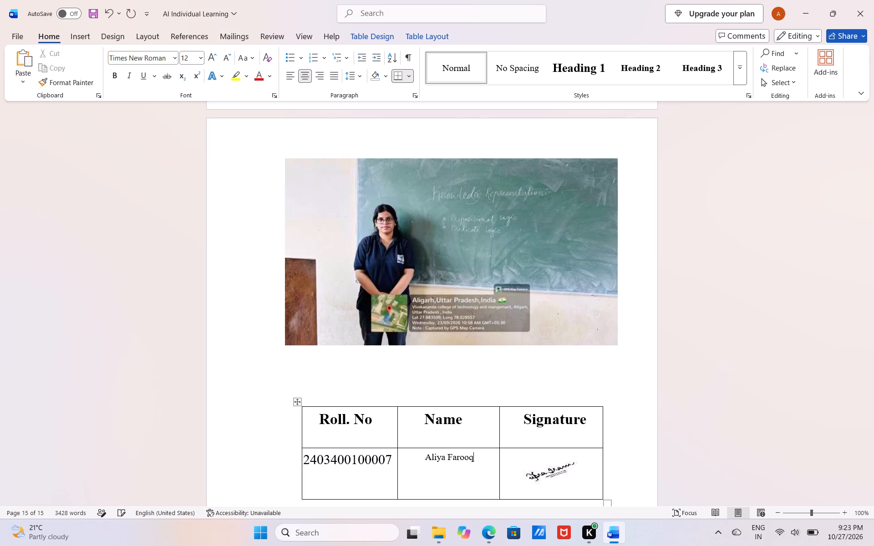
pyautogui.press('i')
pyautogui.click(417, 457)
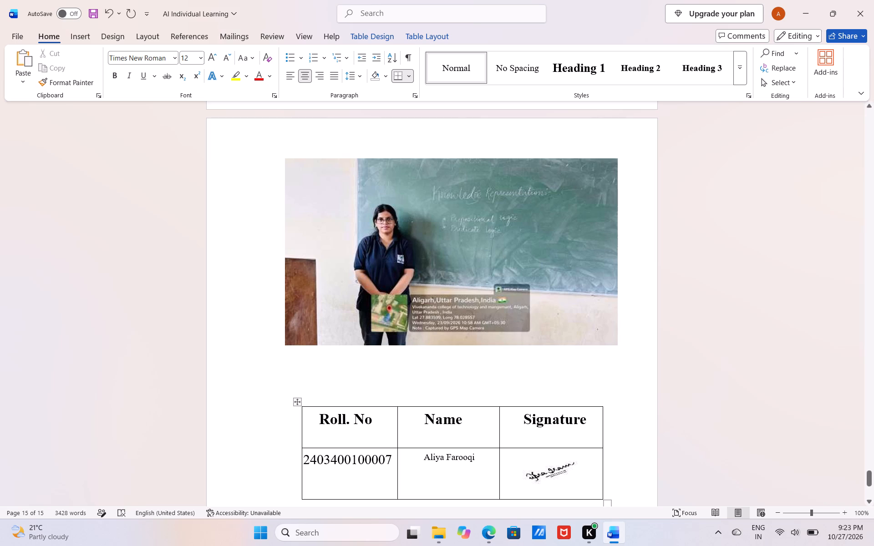
# Make the author's name in the signature table's Name column bold and set its font size to 16.
pyautogui.moveTo(417, 457); pyautogui.dragTo(467, 456)
pyautogui.rightClick(467, 456)
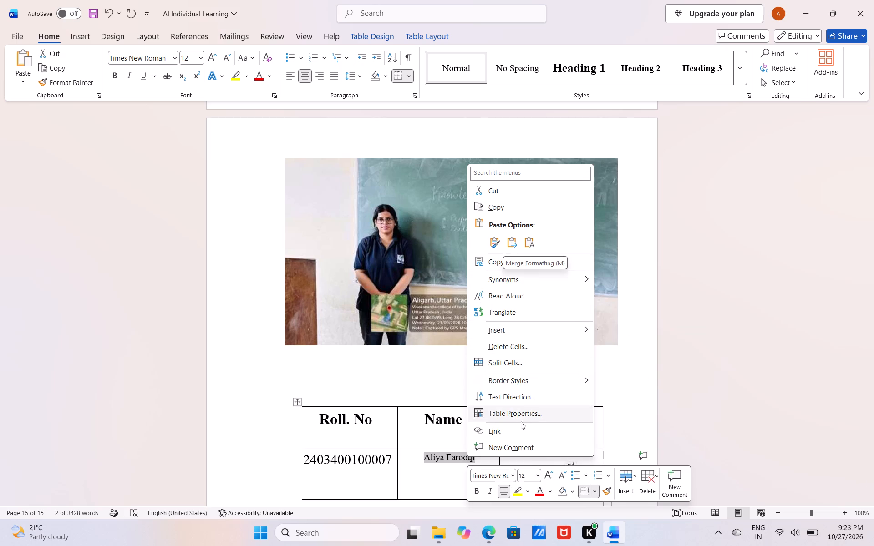
pyautogui.click(423, 463)
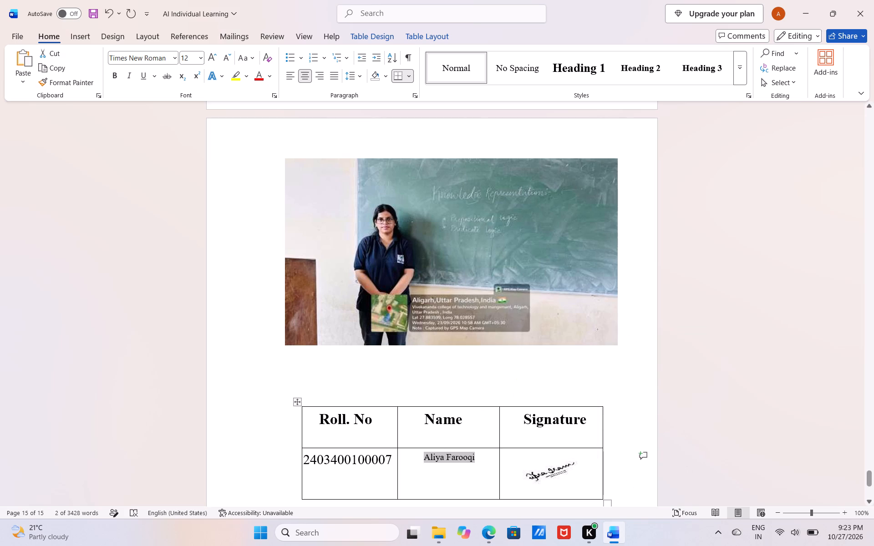
pyautogui.click(422, 454)
pyautogui.moveTo(422, 454); pyautogui.dragTo(457, 457)
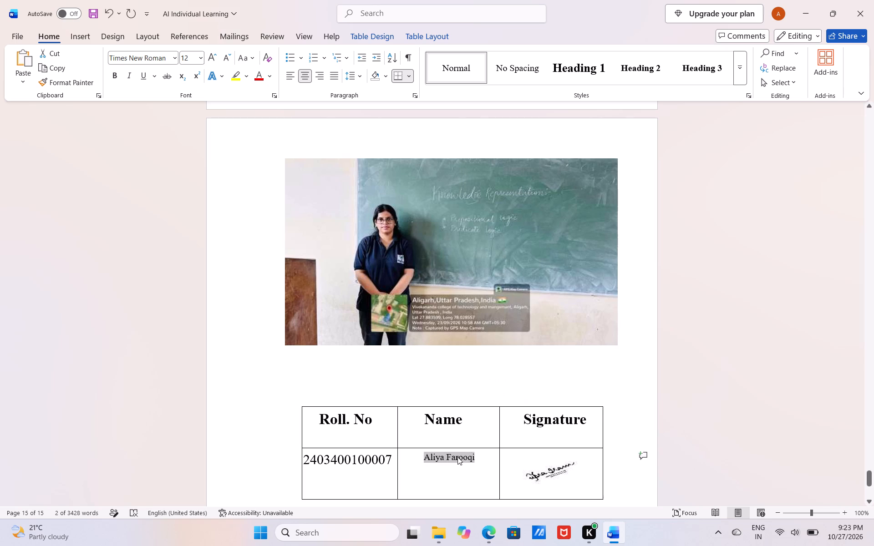
pyautogui.moveTo(457, 457); pyautogui.dragTo(463, 456)
pyautogui.rightClick(463, 456)
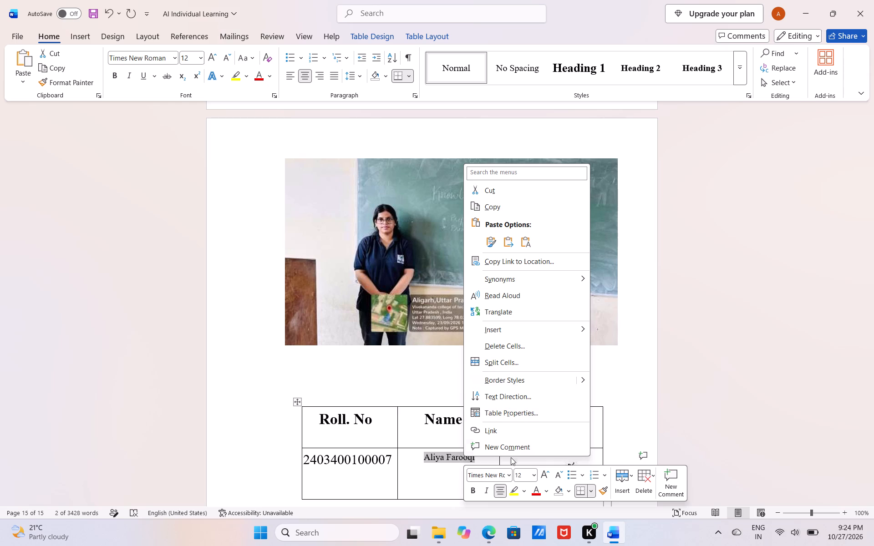
pyautogui.click(476, 492)
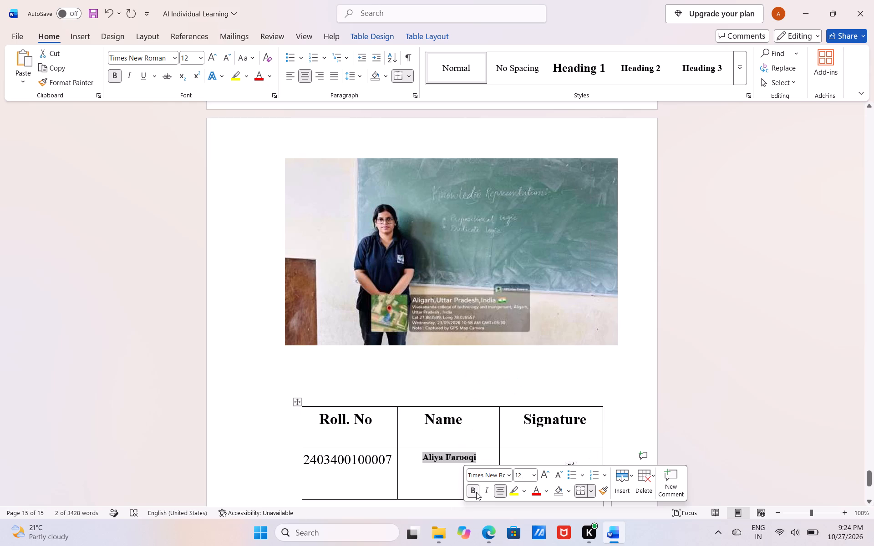
pyautogui.rightClick(478, 492)
pyautogui.click(529, 477)
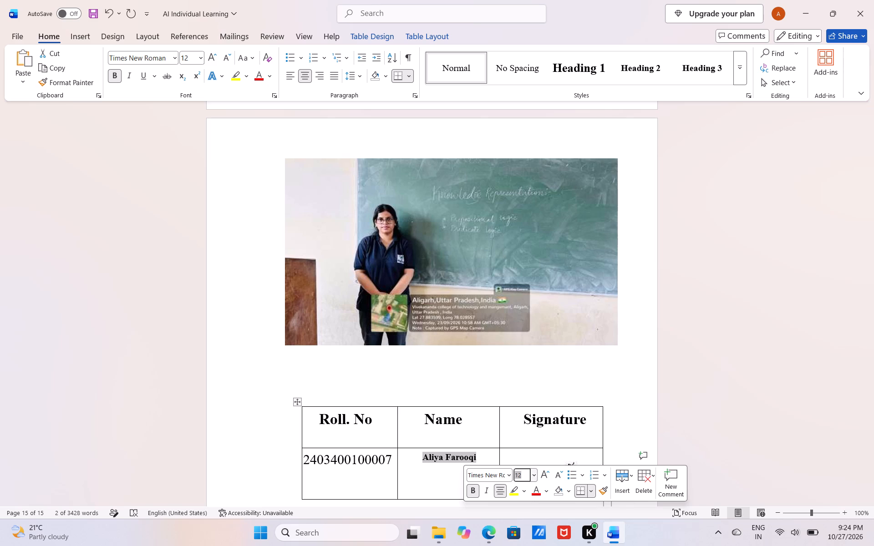
pyautogui.click(533, 475)
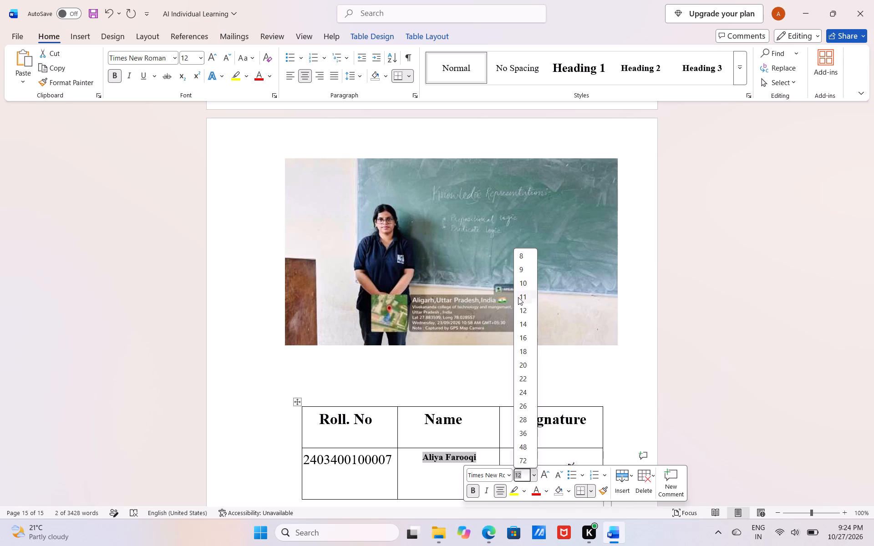
pyautogui.click(531, 334)
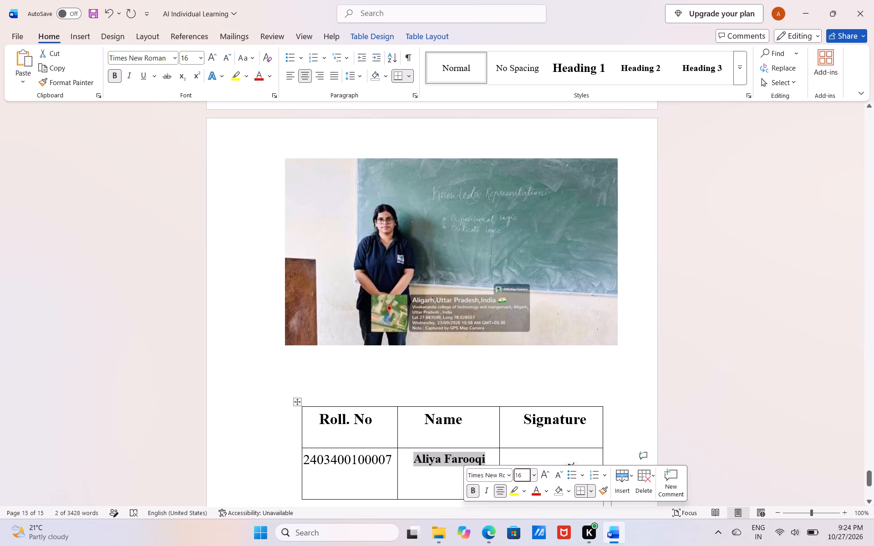
pyautogui.scroll(-1, 531, 383)
pyautogui.click(486, 344)
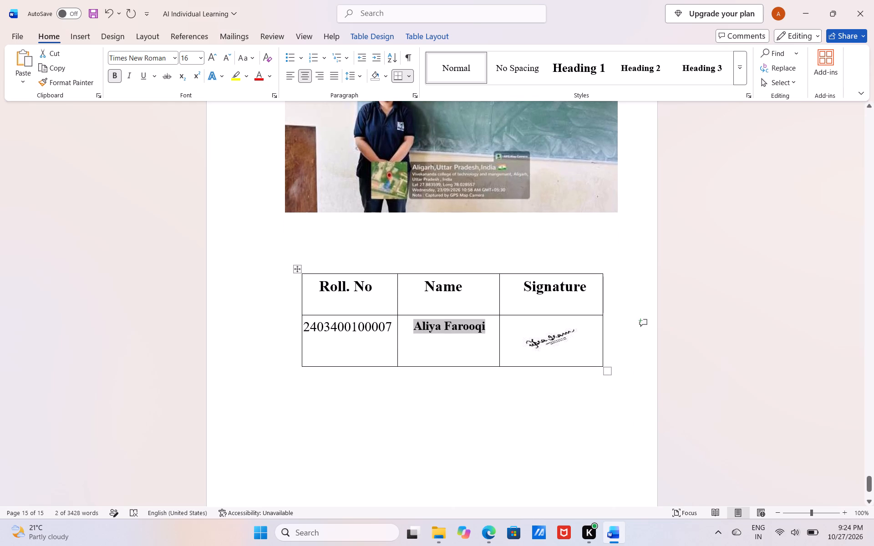
# Replace the old signature picture in the table with "WhatsApp Image 2026-10-15 at 11.29.56 PM" from this device's Downloads folder.
pyautogui.click(538, 346)
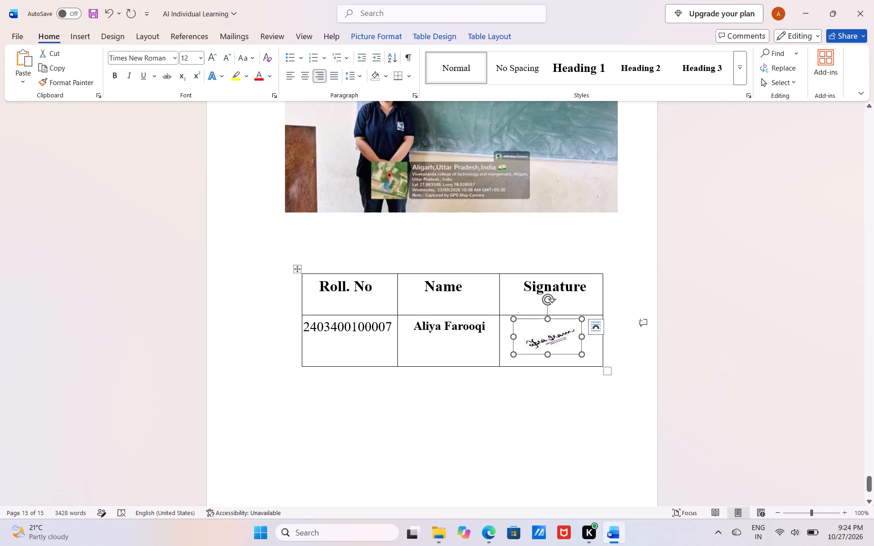
pyautogui.rightClick(538, 346)
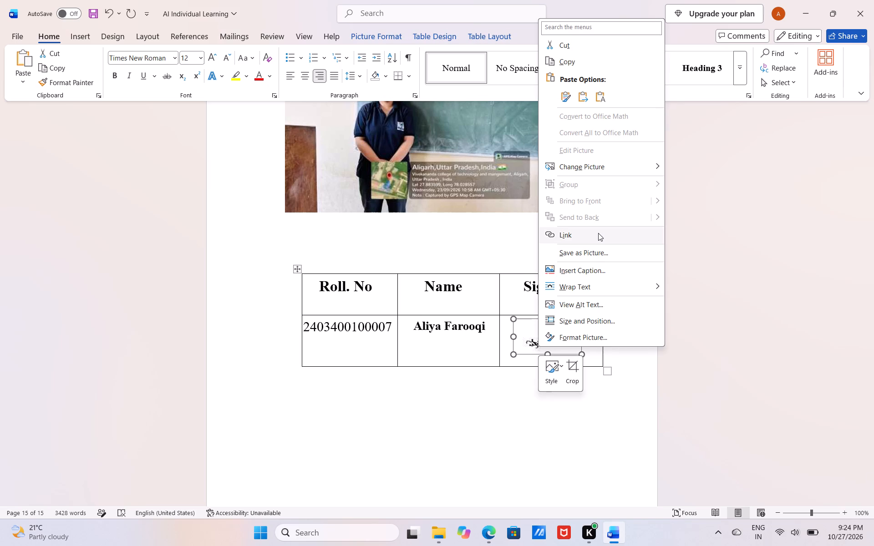
pyautogui.click(590, 167)
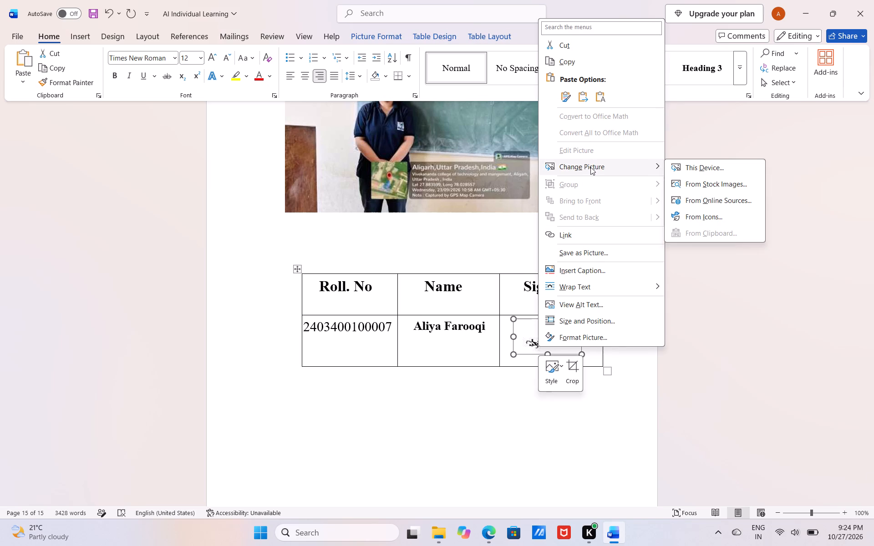
pyautogui.click(684, 166)
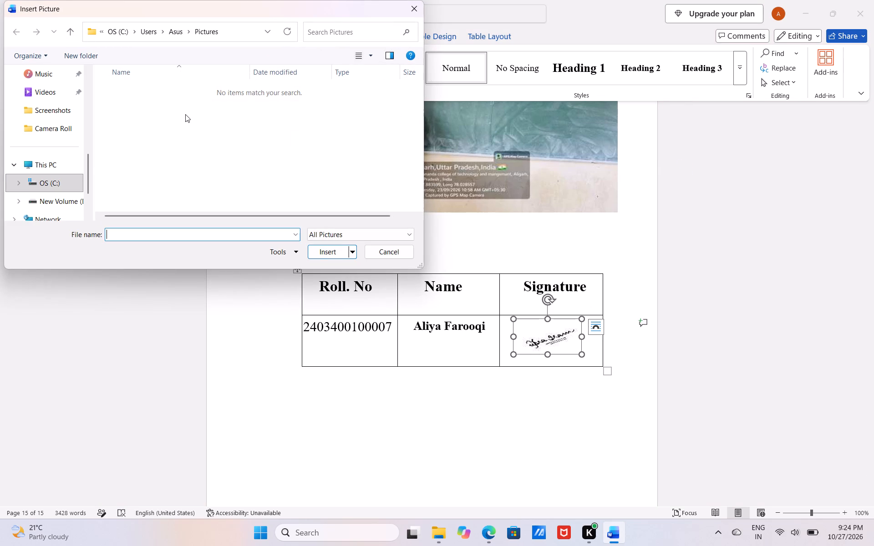
pyautogui.scroll(-1, 55, 184)
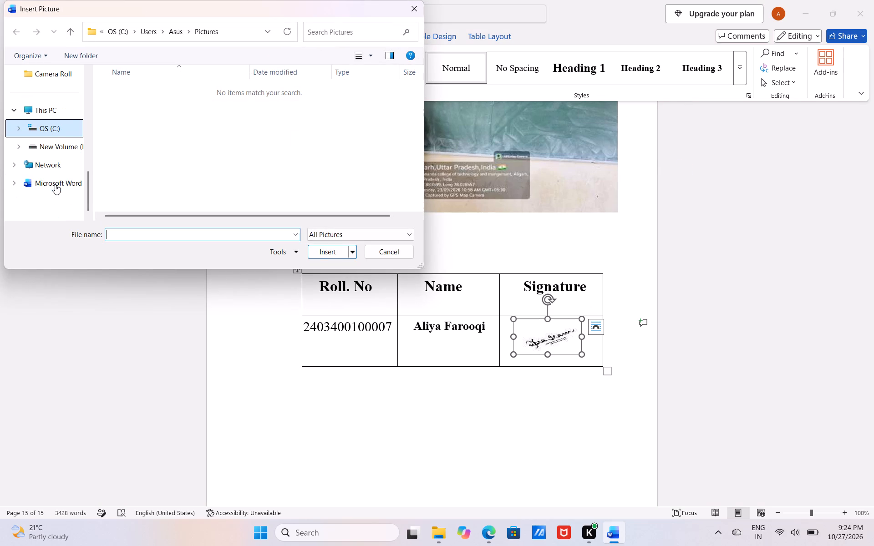
pyautogui.scroll(-1, 55, 184)
pyautogui.scroll(2, 55, 134)
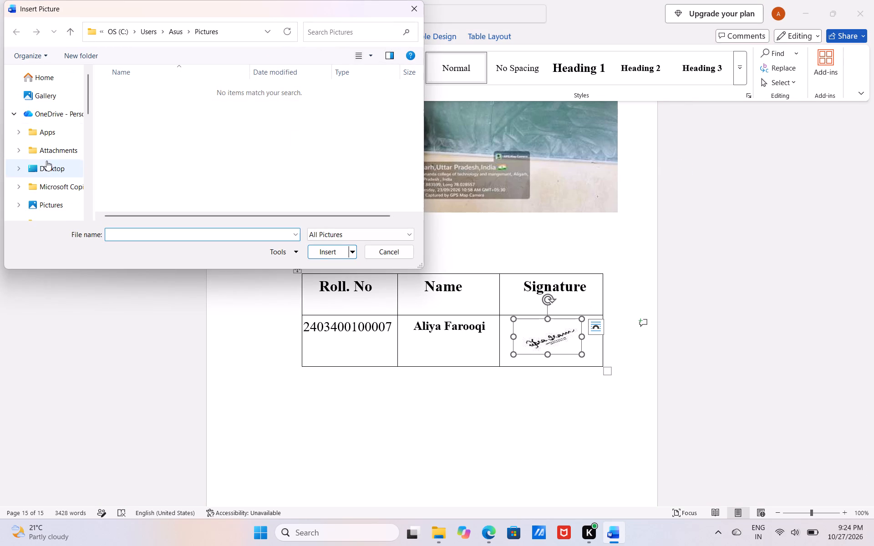
pyautogui.scroll(-1, 52, 141)
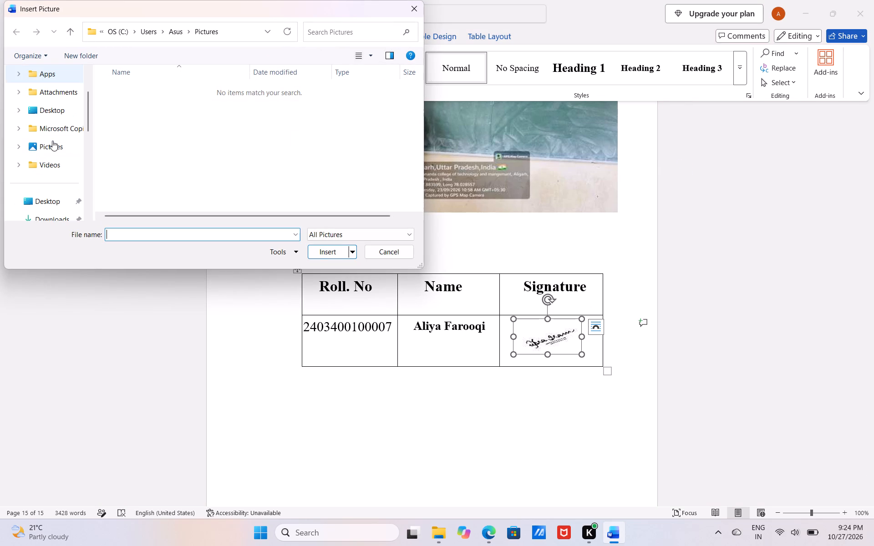
pyautogui.scroll(-1, 52, 141)
pyautogui.click(45, 217)
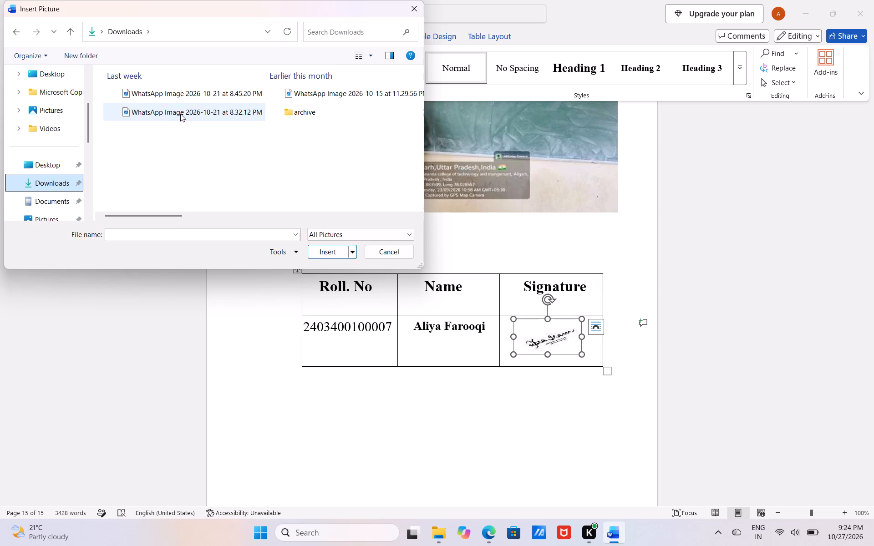
pyautogui.click(180, 114)
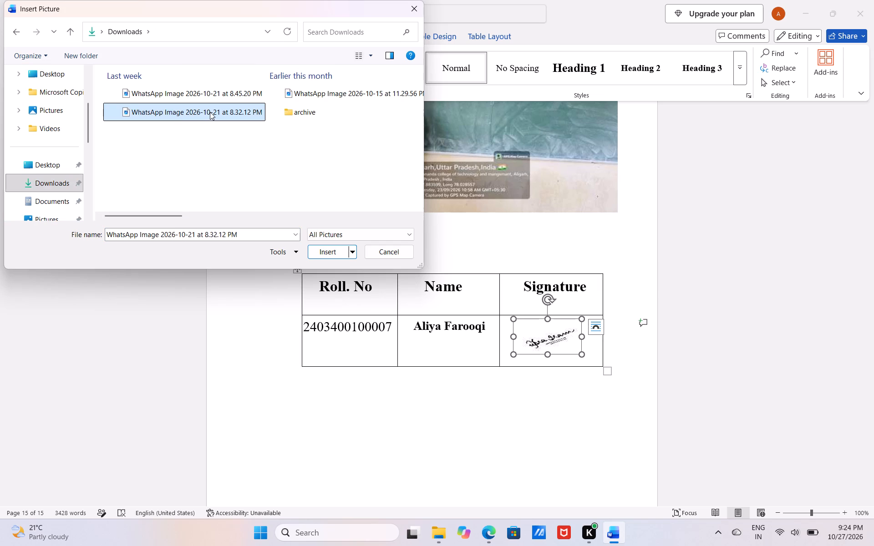
pyautogui.click(317, 98)
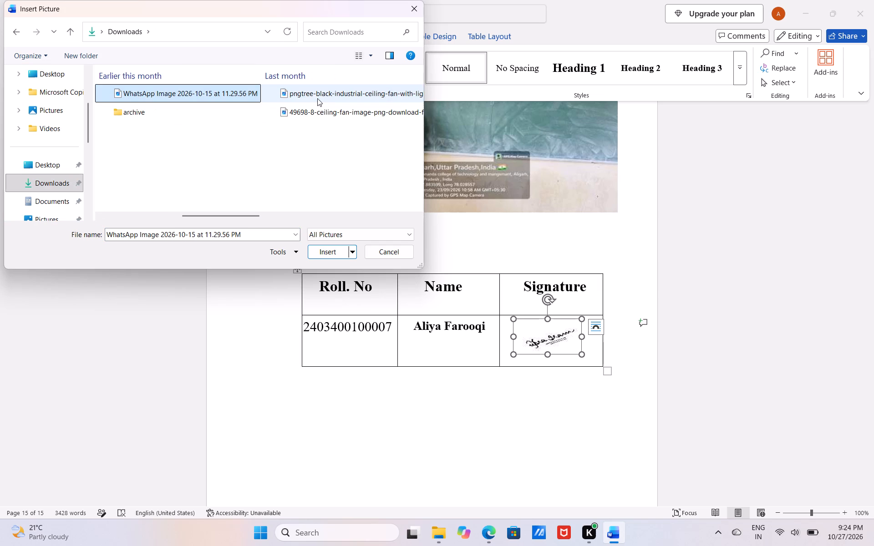
pyautogui.click(323, 253)
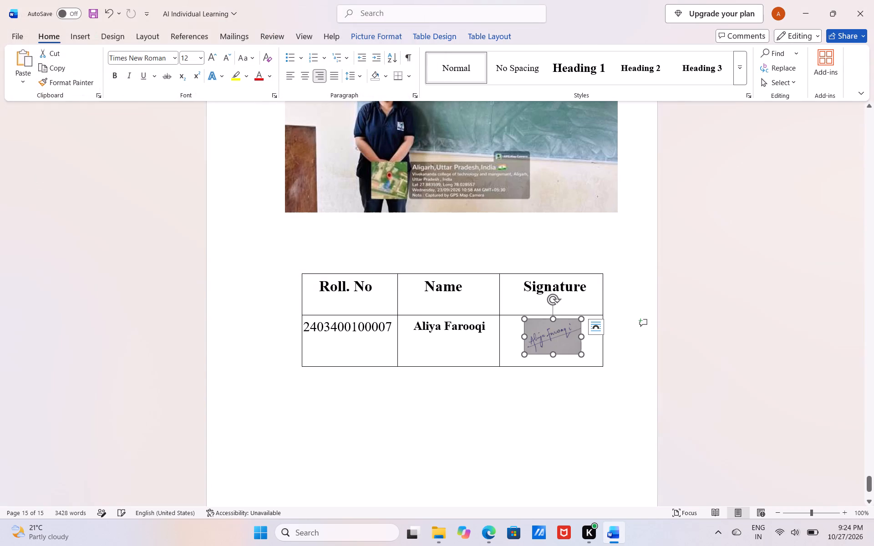
pyautogui.click(554, 391)
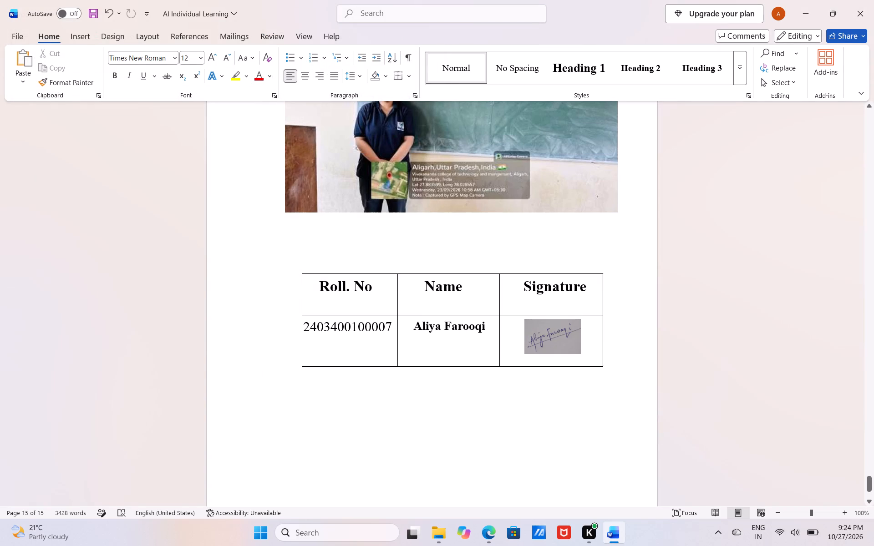
pyautogui.scroll(4, 384, 406)
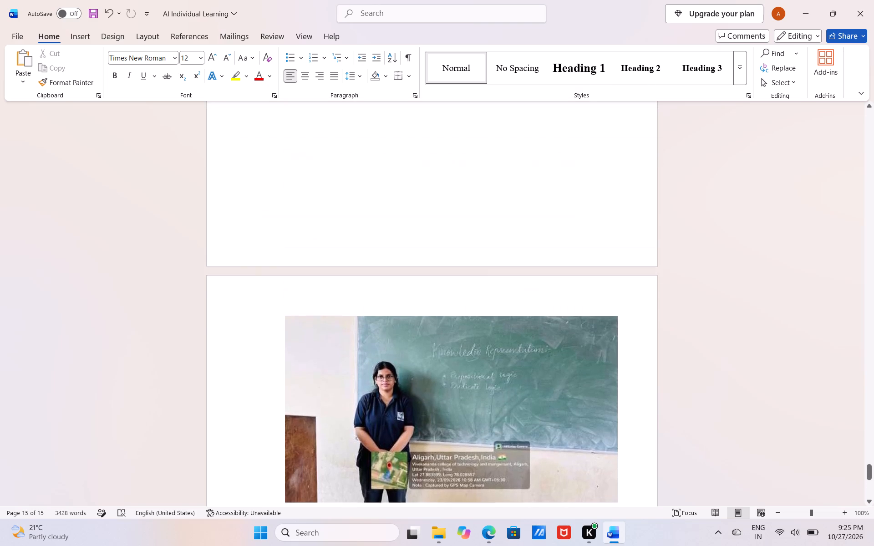
pyautogui.scroll(1, 384, 406)
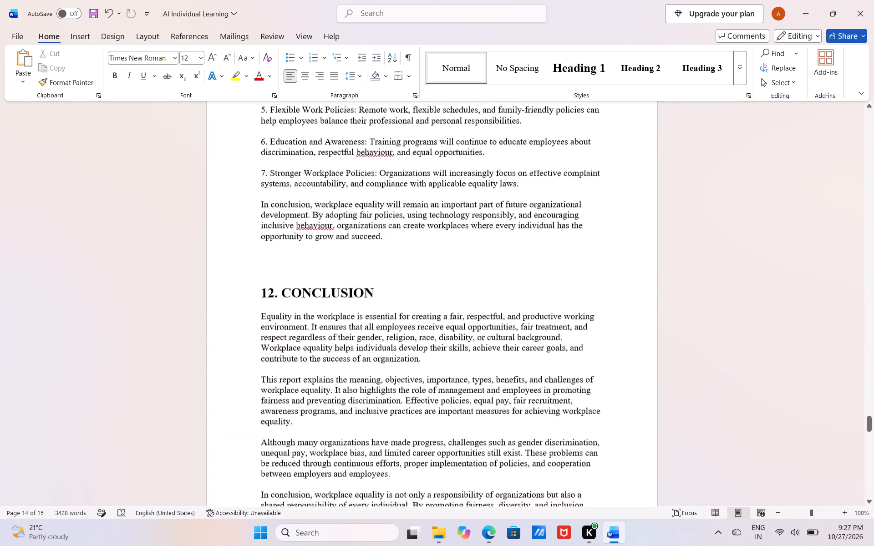
pyautogui.scroll(4, 446, 371)
pyautogui.scroll(-3, 446, 371)
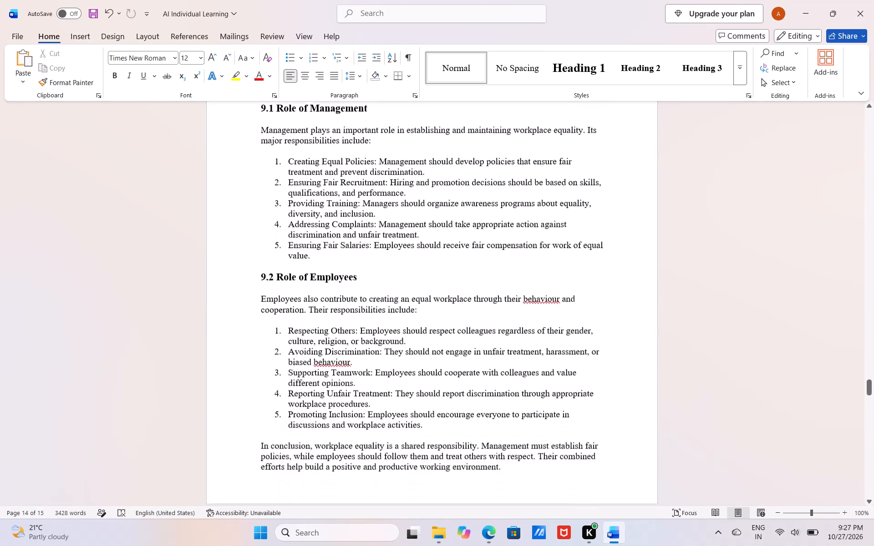
pyautogui.scroll(-5, 446, 371)
pyautogui.scroll(4, 446, 371)
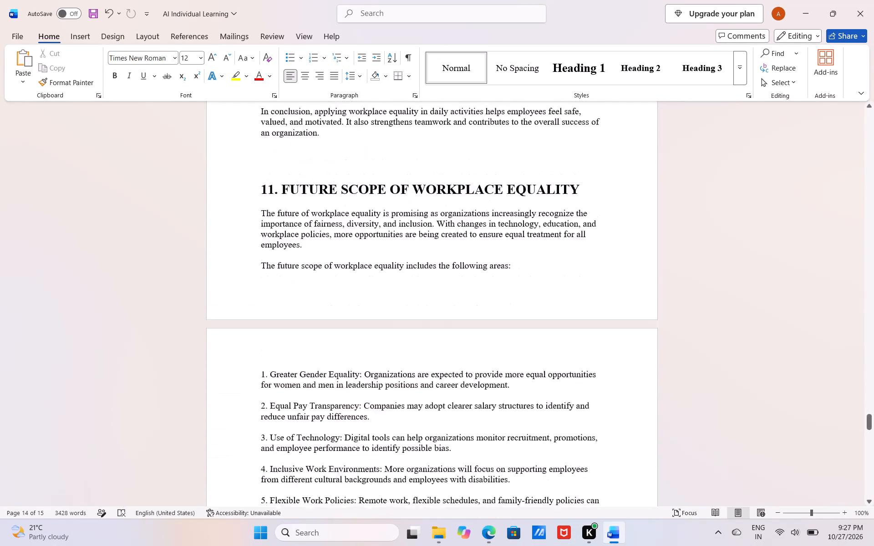
pyautogui.scroll(8, 446, 371)
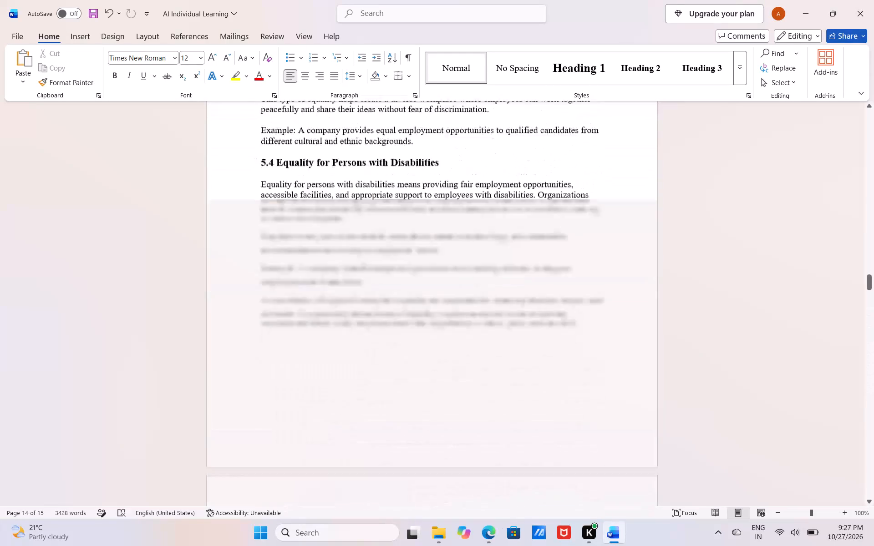
pyautogui.scroll(5, 446, 371)
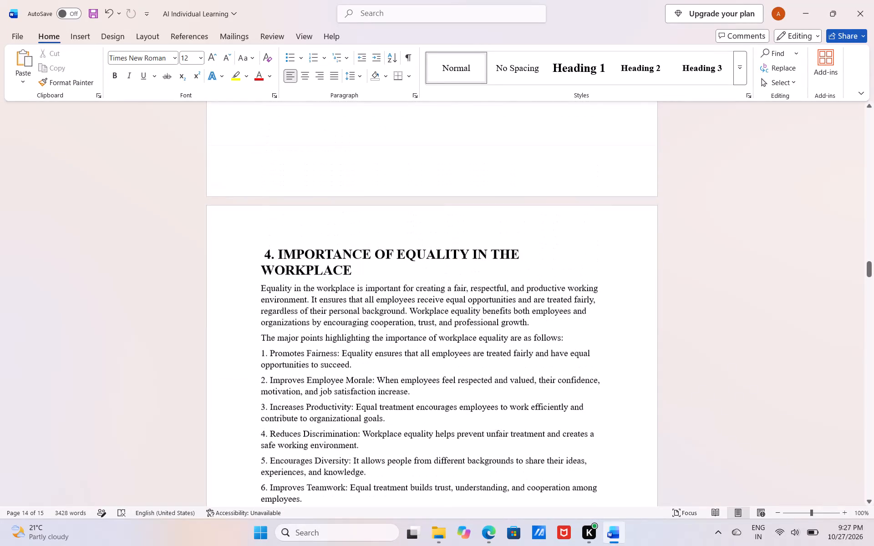
pyautogui.scroll(5, 446, 371)
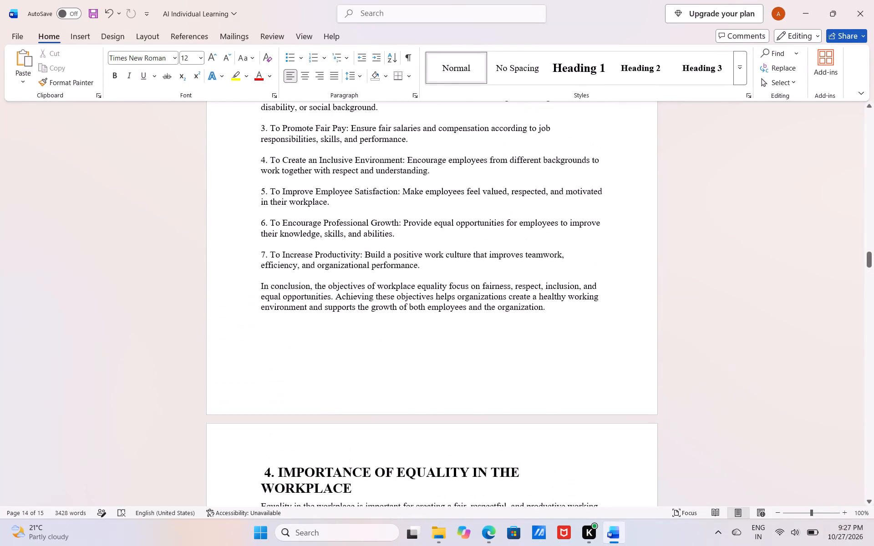
pyautogui.scroll(5, 446, 371)
pyautogui.scroll(-1, 446, 371)
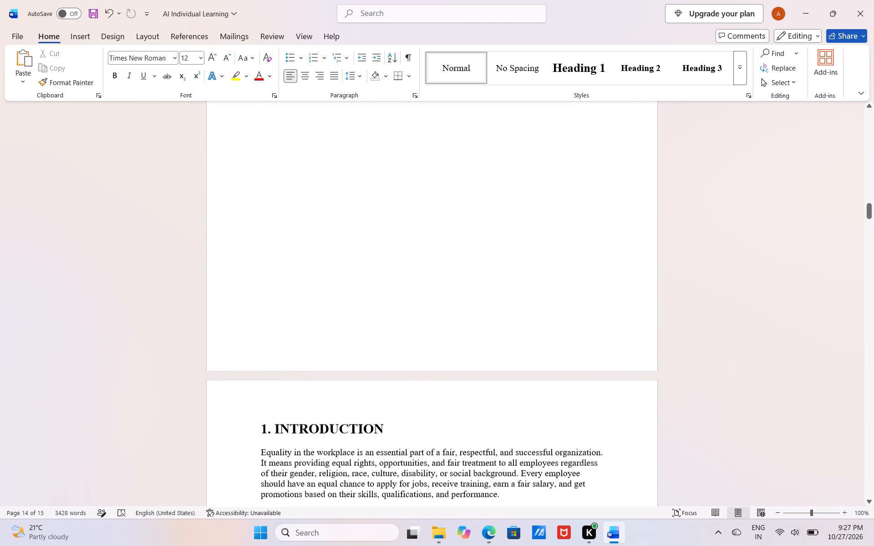
pyautogui.scroll(-2, 446, 371)
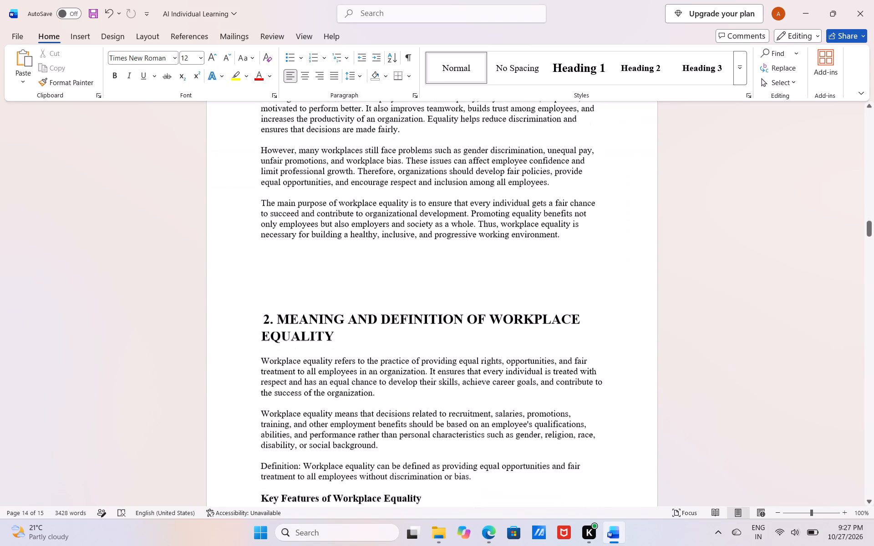
pyautogui.scroll(-2, 446, 371)
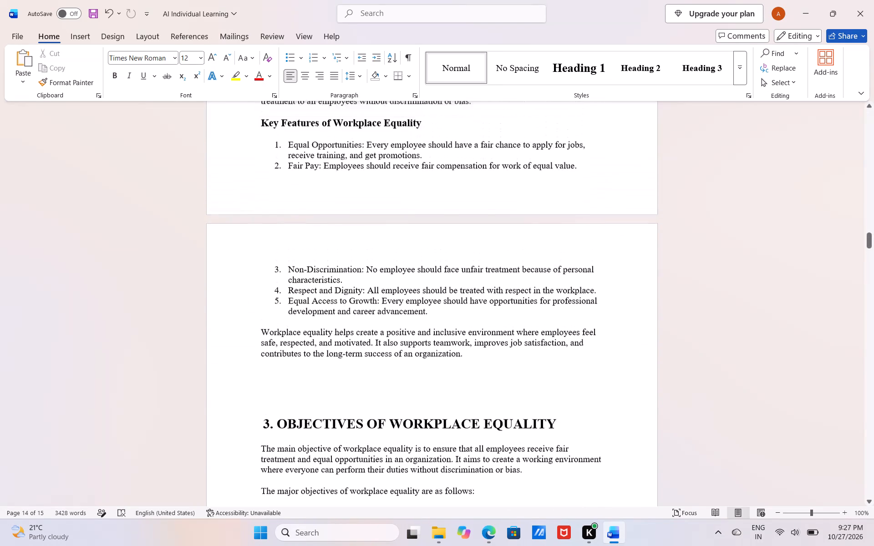
pyautogui.scroll(-1, 446, 371)
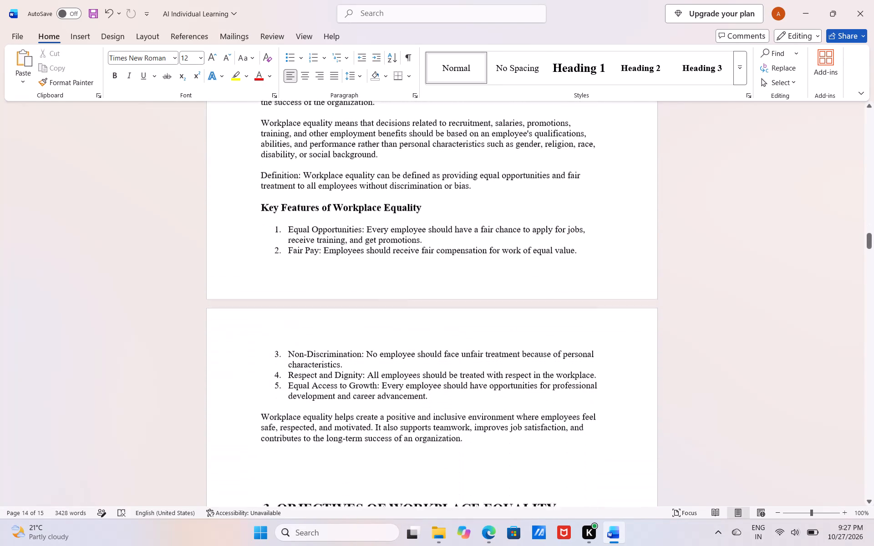
pyautogui.scroll(-2, 446, 371)
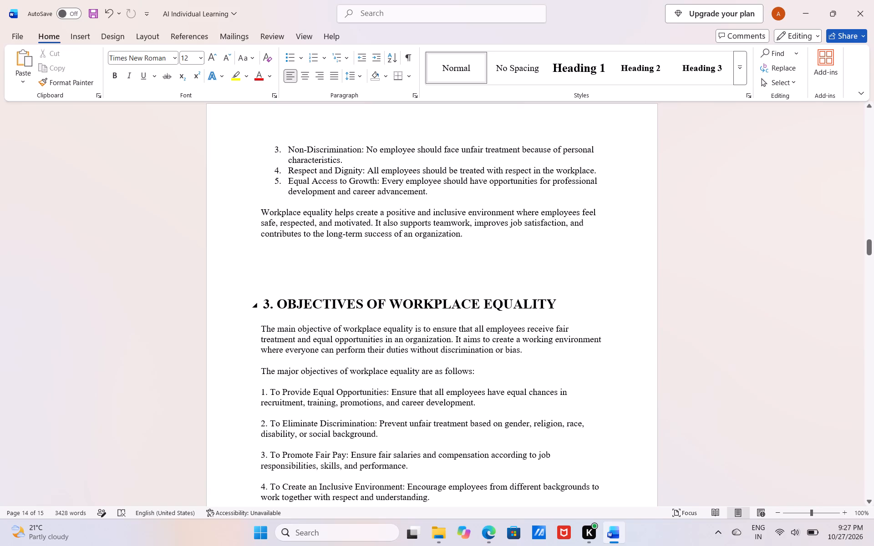
# Insert the "Equality in the Workplace Infographic" picture from this device's Downloads folder on a new line between section 2's closing paragraph and the section 3 heading.
pyautogui.click(469, 247)
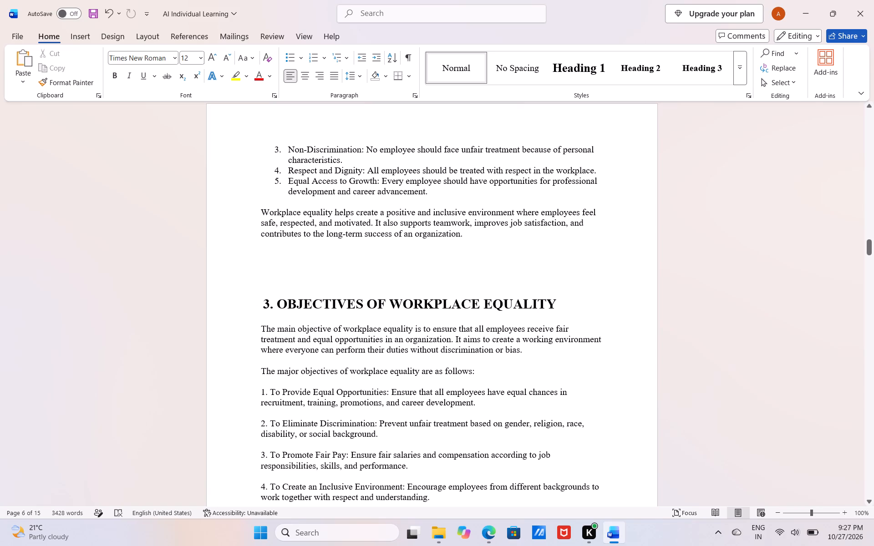
pyautogui.press('Return')
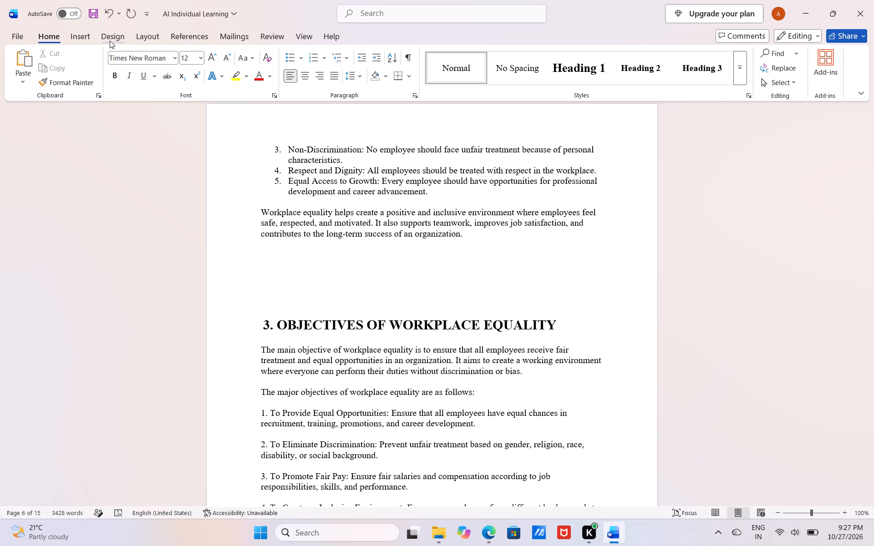
pyautogui.click(82, 38)
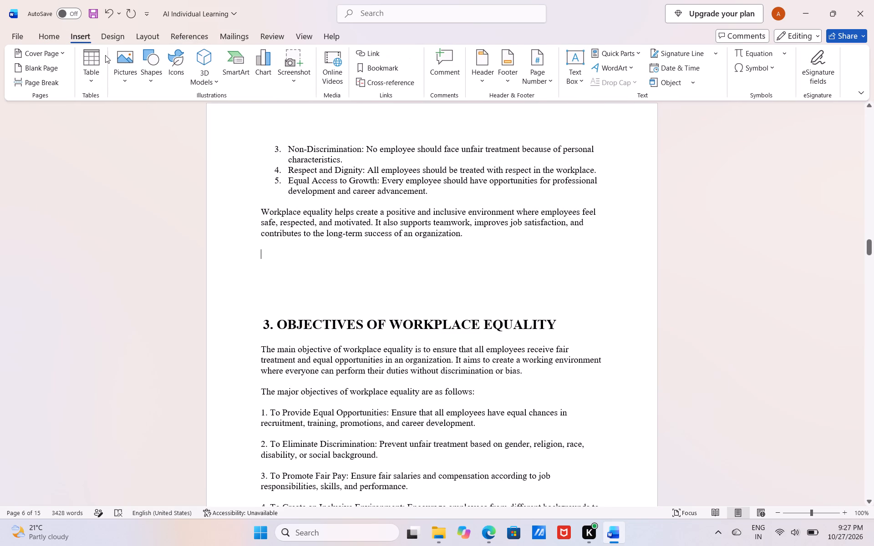
pyautogui.click(122, 61)
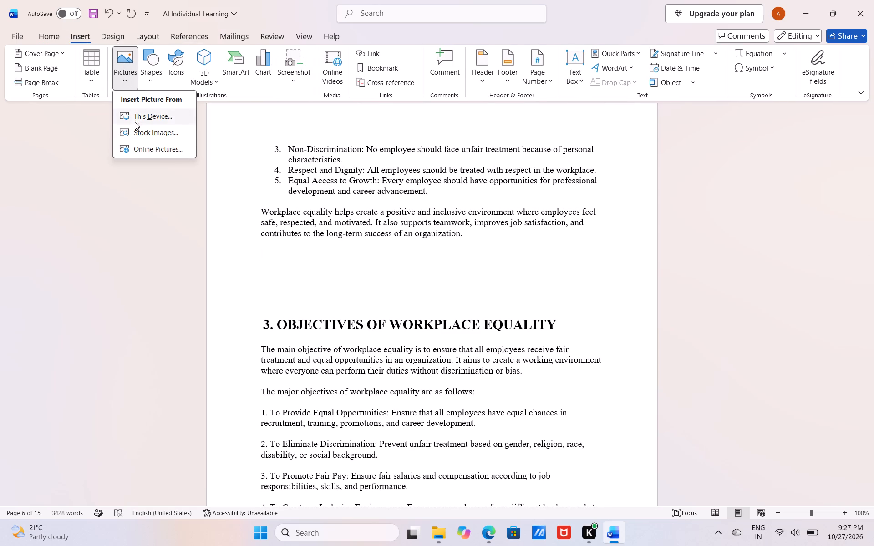
pyautogui.click(136, 121)
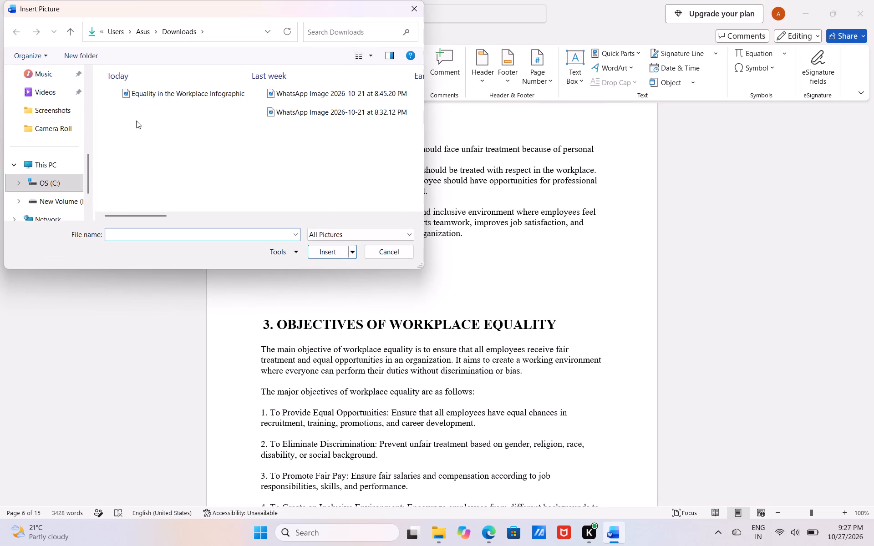
pyautogui.click(168, 96)
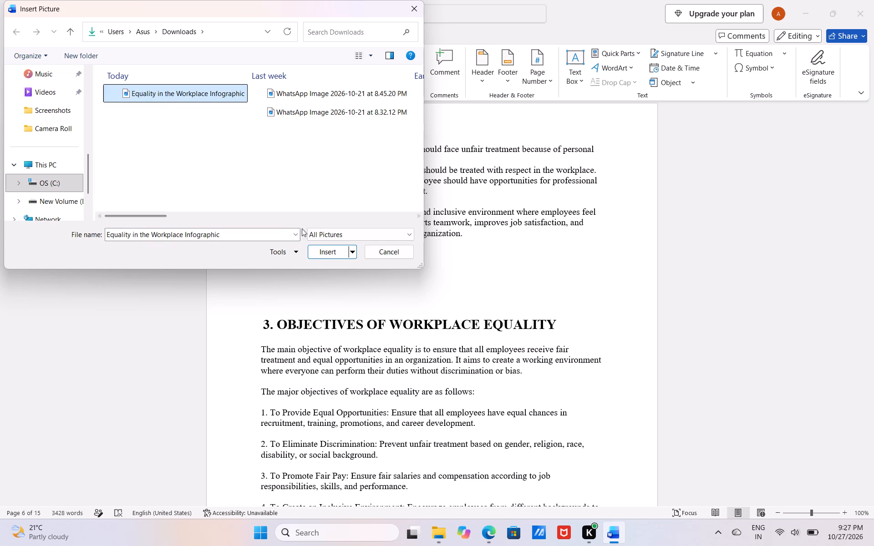
pyautogui.click(330, 254)
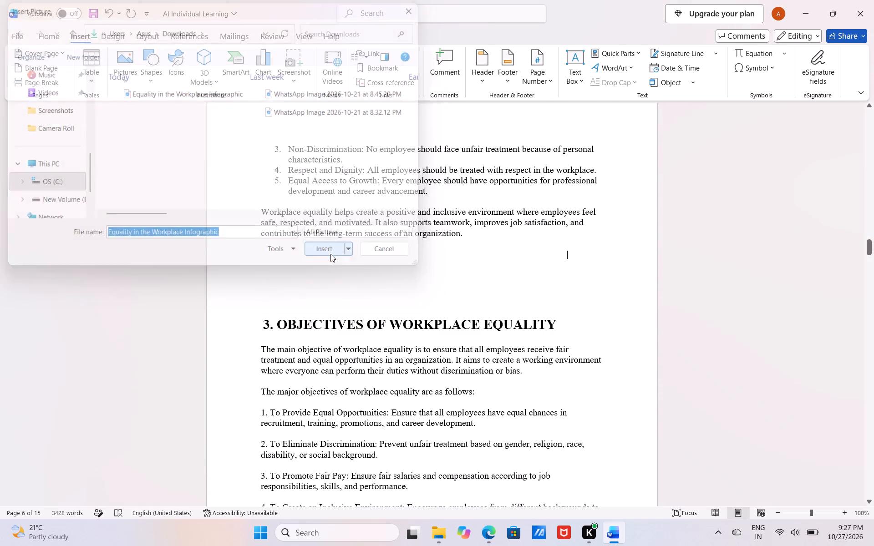
pyautogui.hscroll(1, 294, 324)
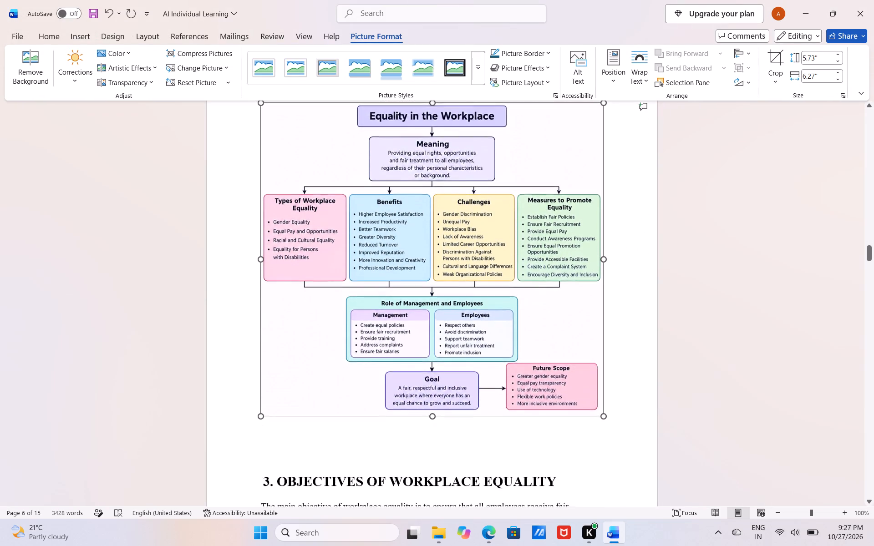
pyautogui.hscroll(1, 294, 324)
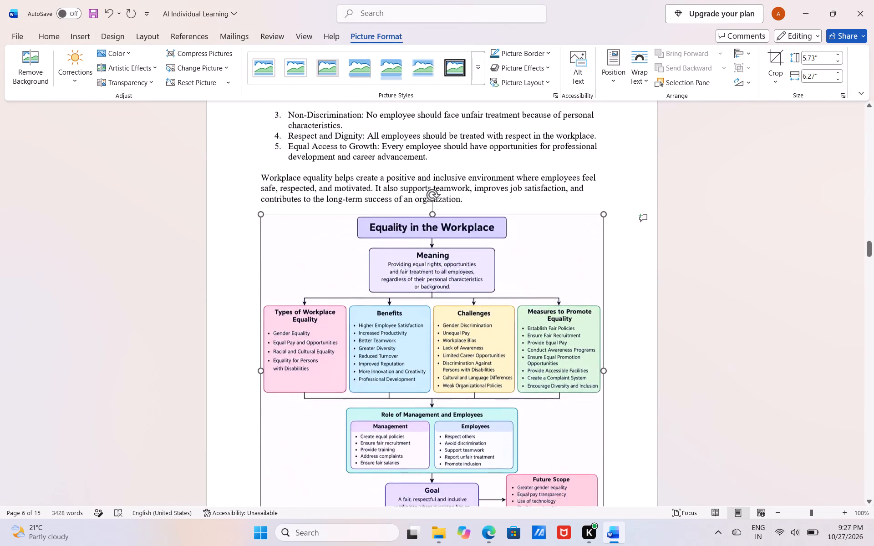
# Review the report from the inserted flowchart through the references and the closing picture, and back up to section 7.
pyautogui.hscroll(1, 294, 324)
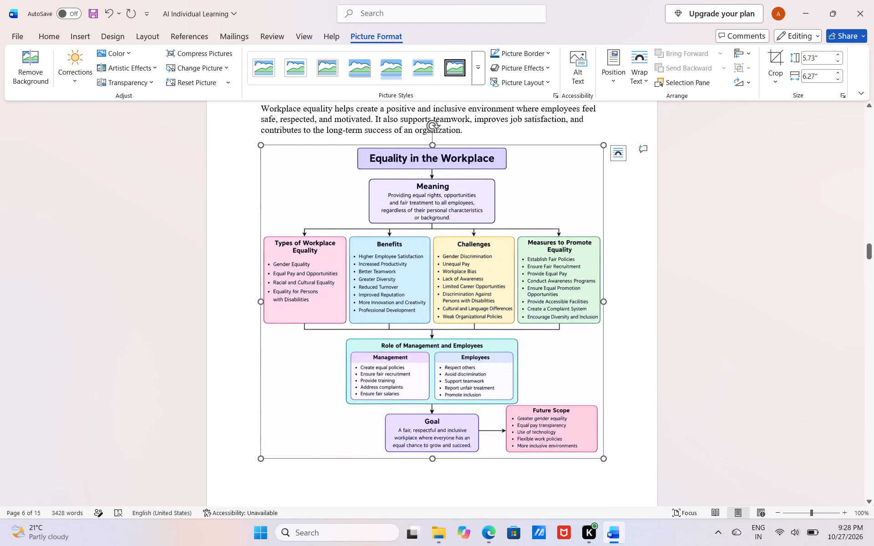
pyautogui.scroll(-3, 358, 388)
pyautogui.hscroll(3, 358, 388)
pyautogui.scroll(-1, 358, 388)
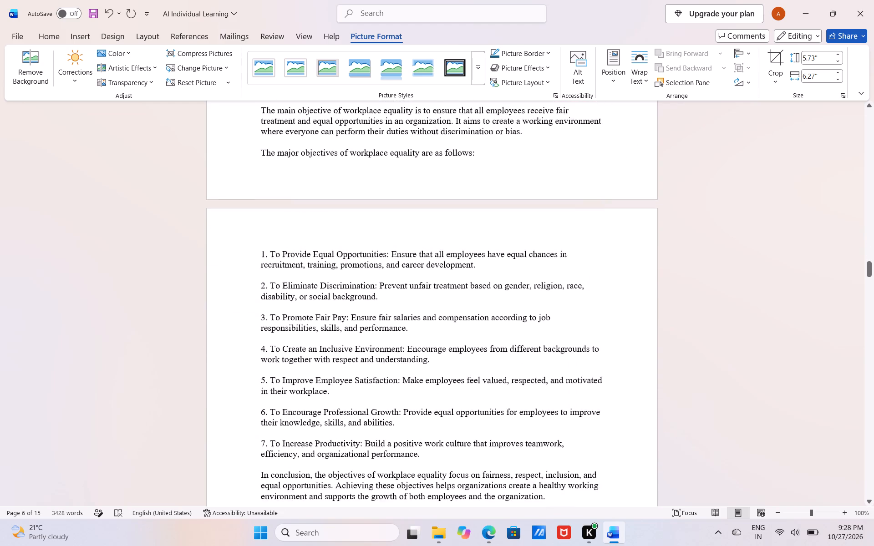
pyautogui.scroll(-6, 358, 388)
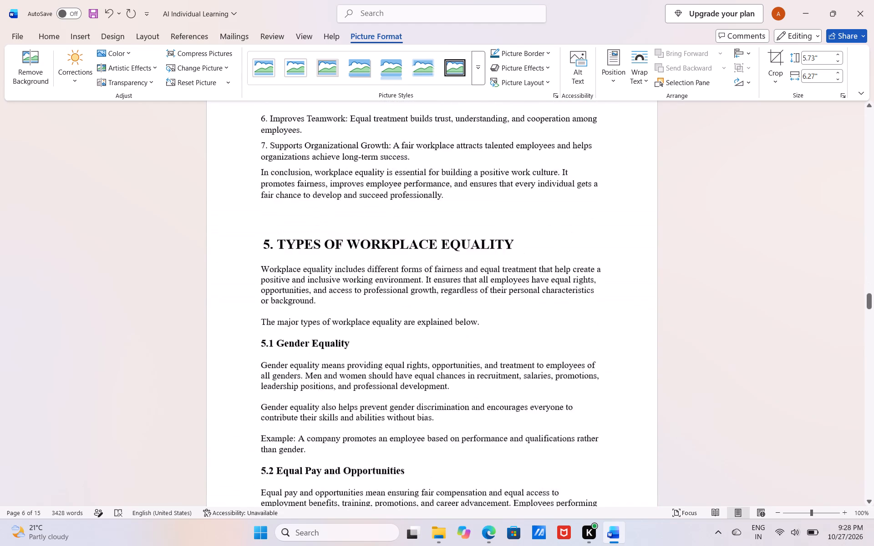
pyautogui.scroll(-7, 358, 388)
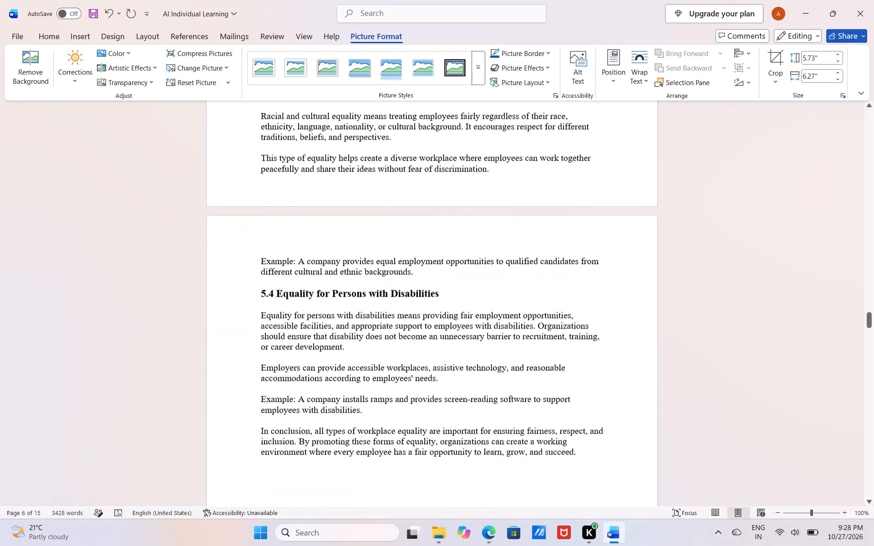
pyautogui.scroll(-7, 358, 388)
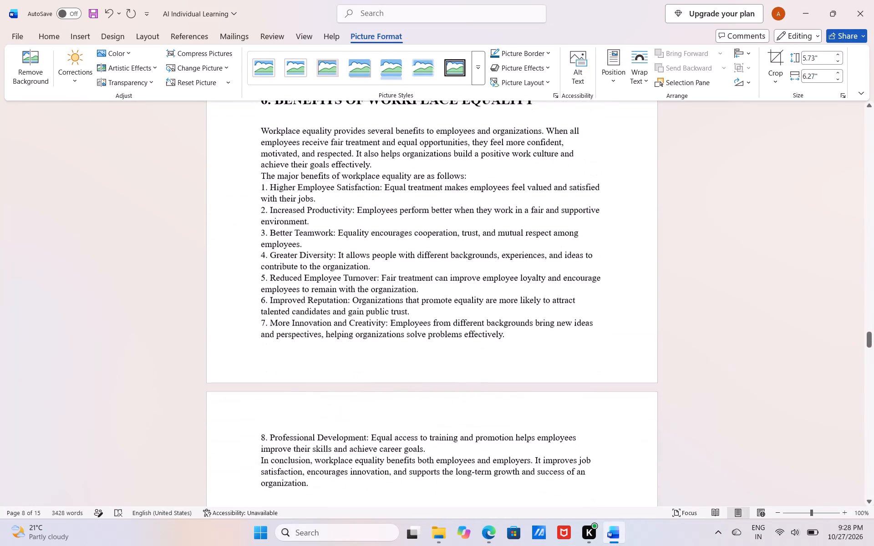
pyautogui.scroll(-7, 358, 388)
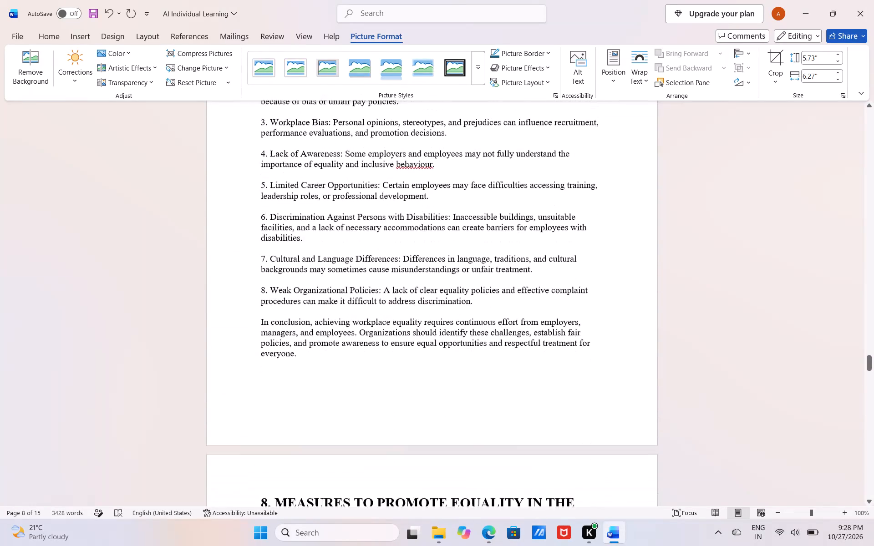
pyautogui.scroll(-5, 358, 388)
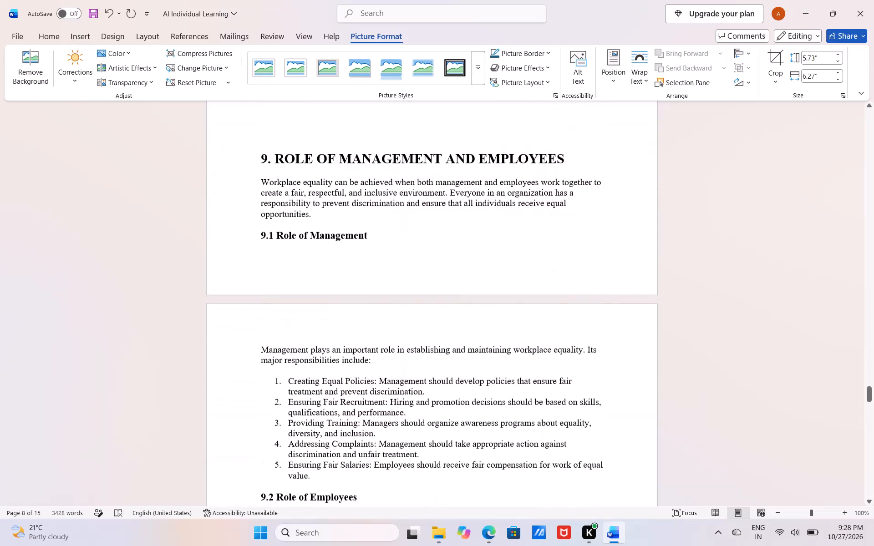
pyautogui.scroll(-1, 358, 388)
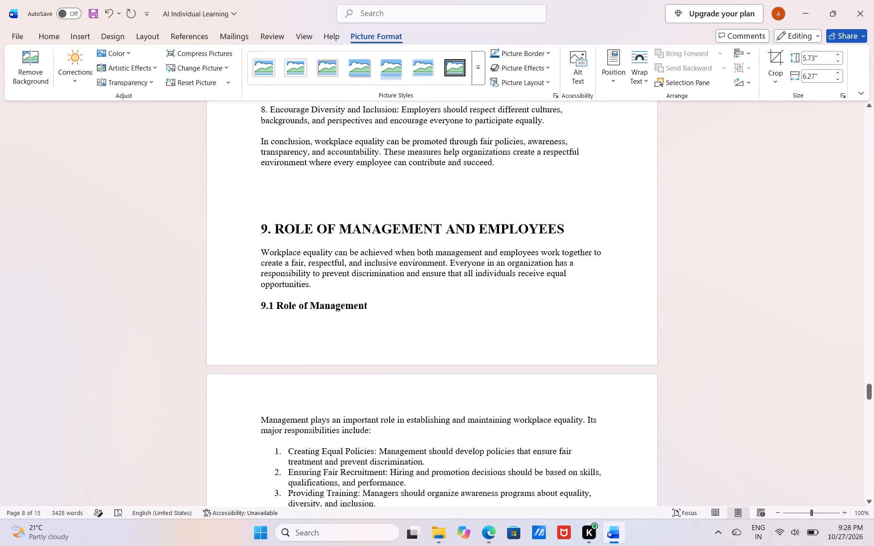
pyautogui.scroll(-8, 358, 388)
pyautogui.scroll(1, 358, 388)
pyautogui.scroll(-4, 358, 388)
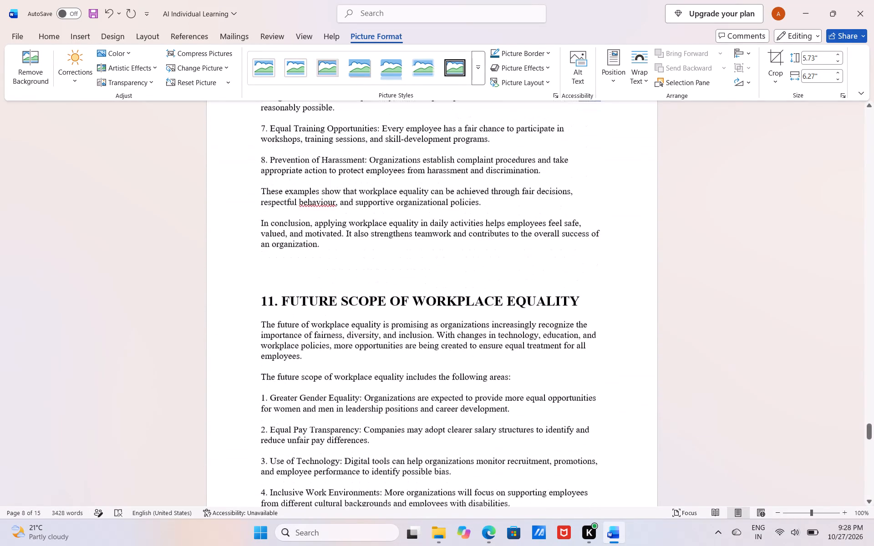
pyautogui.scroll(-6, 358, 388)
pyautogui.click(358, 388)
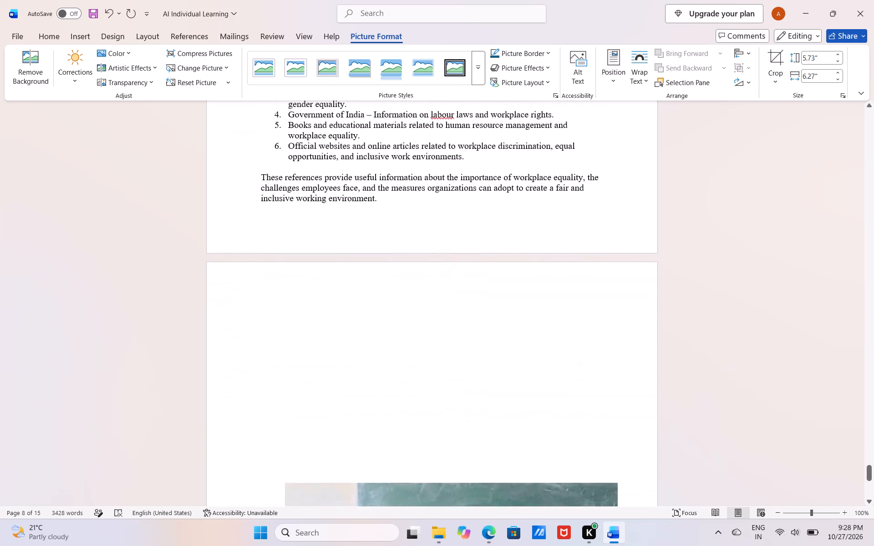
pyautogui.scroll(4, 355, 426)
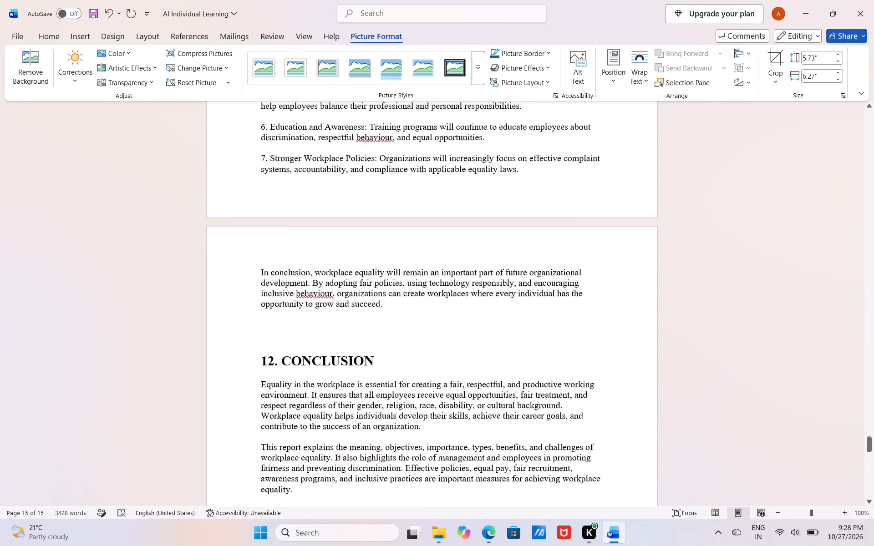
pyautogui.scroll(9, 355, 426)
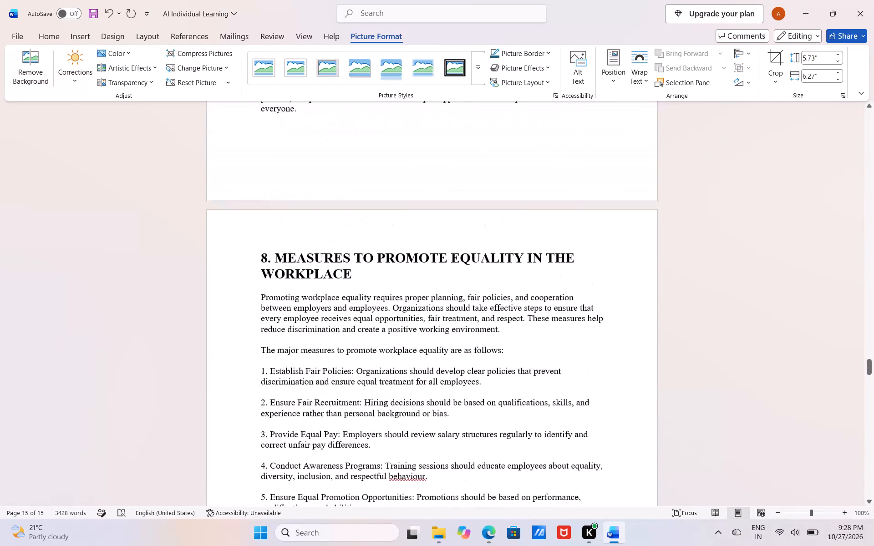
pyautogui.scroll(3, 355, 426)
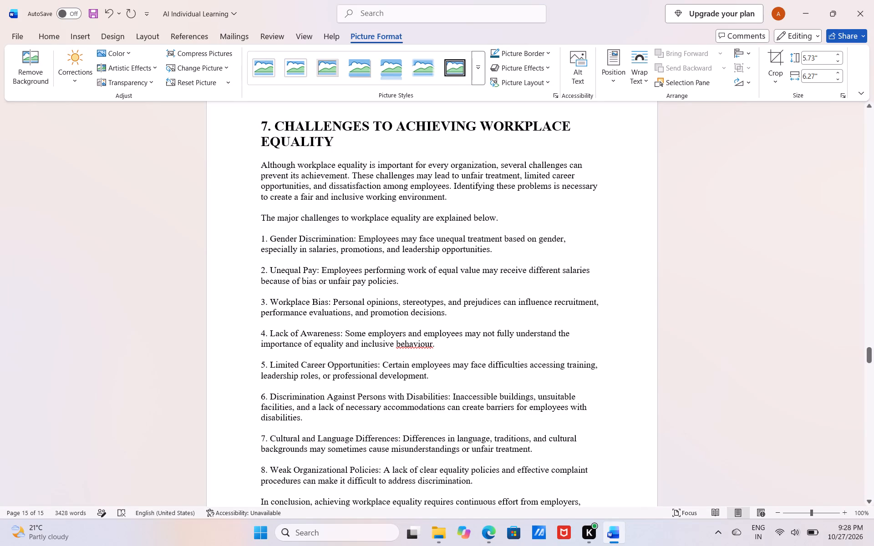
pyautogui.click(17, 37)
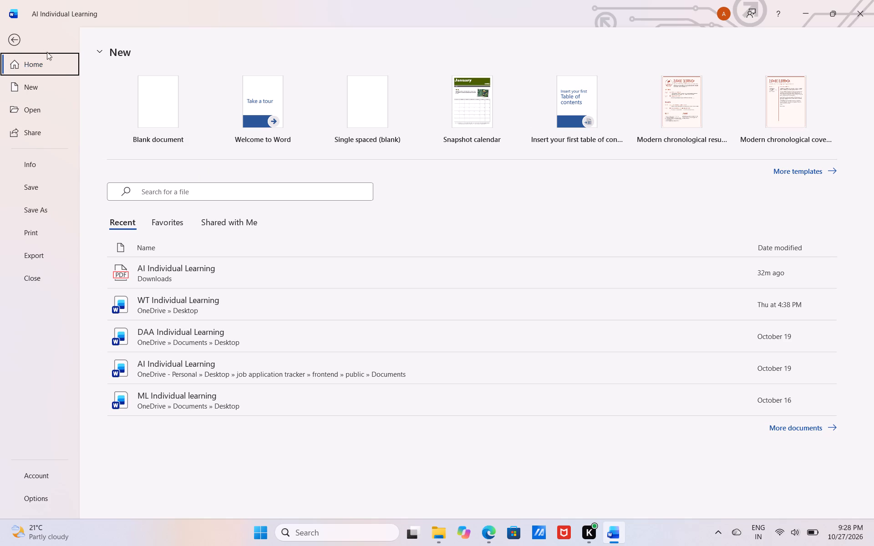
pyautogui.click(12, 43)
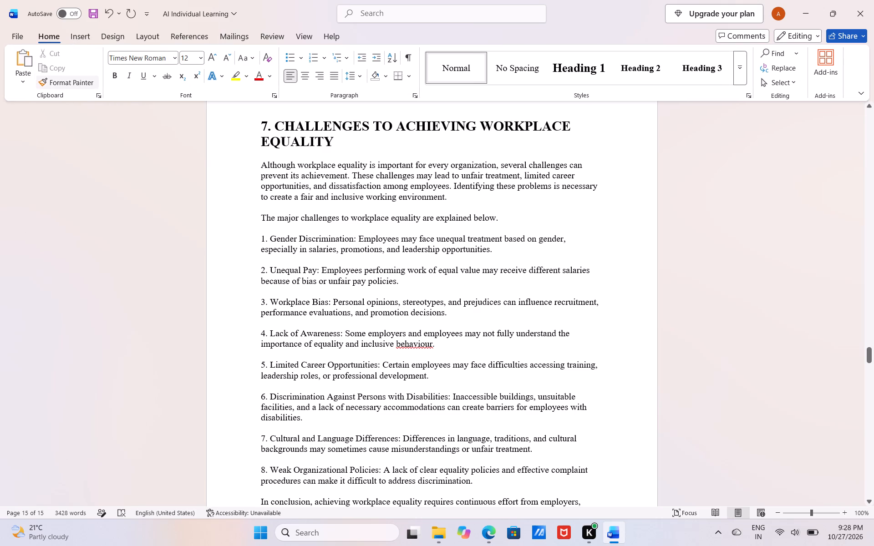
pyautogui.click(488, 538)
pyautogui.scroll(-1, 506, 347)
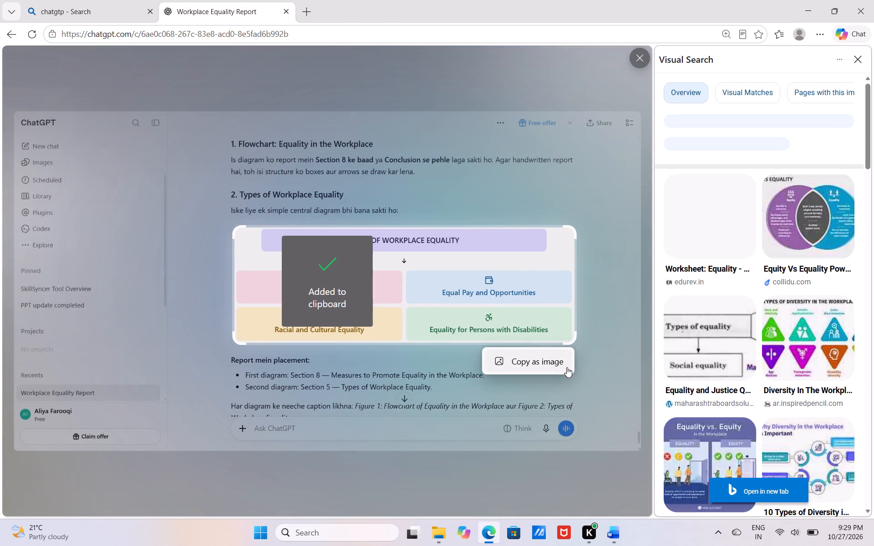
pyautogui.click(531, 361)
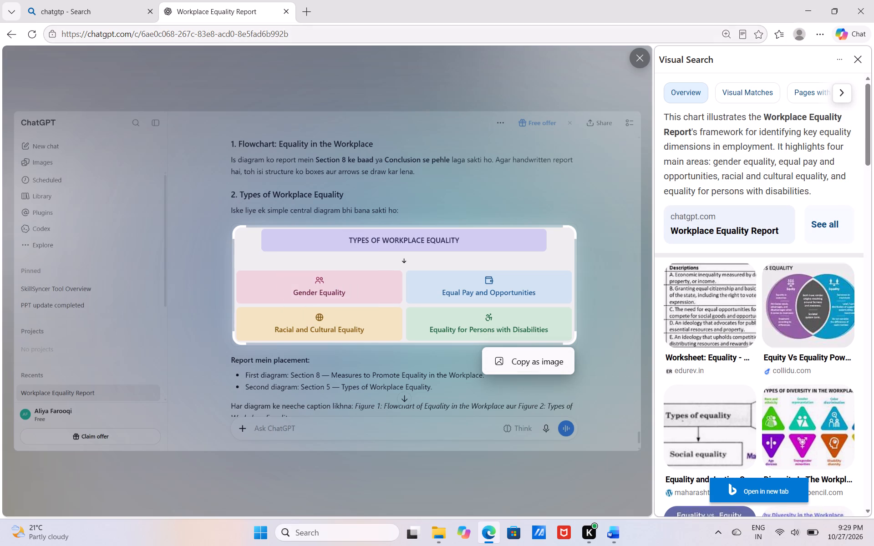
pyautogui.click(646, 58)
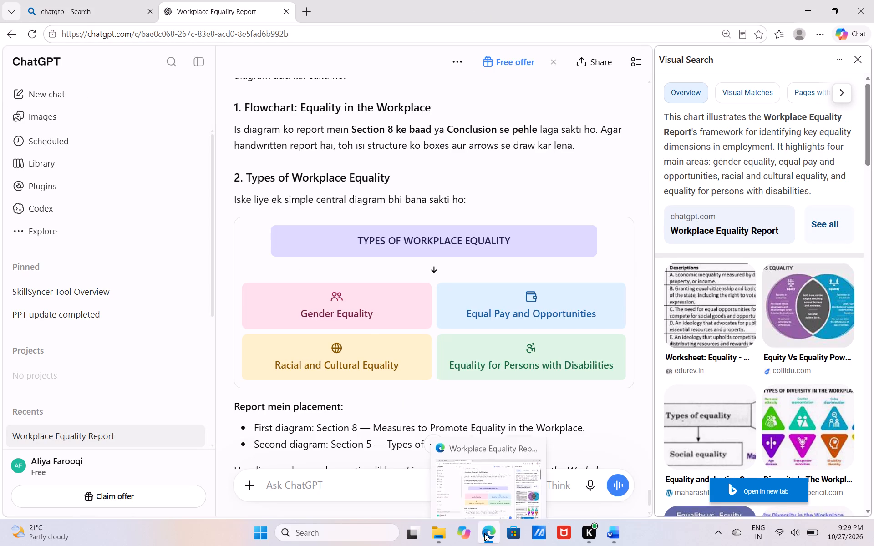
# Switch to the report in Word and find the end of section 5, "Types of Workplace Equality", as the place for the copied diagram.
pyautogui.click(623, 545)
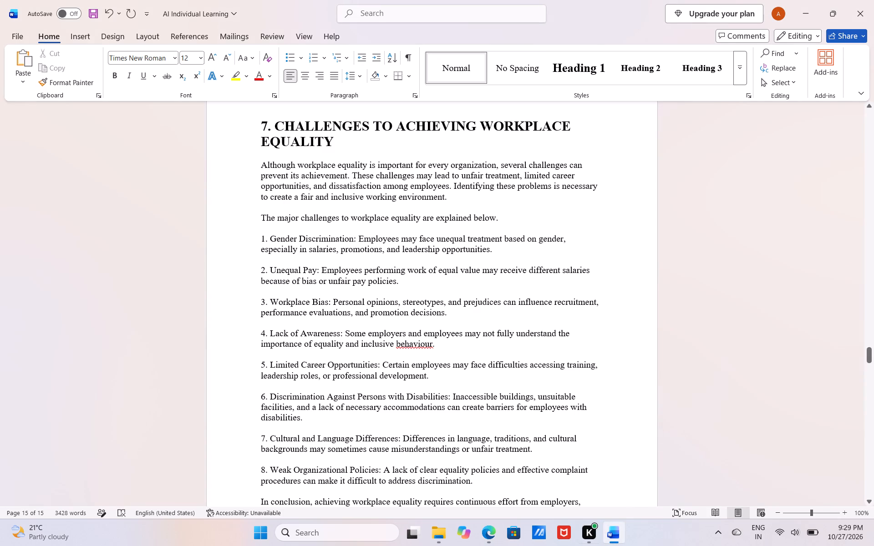
pyautogui.scroll(8, 346, 222)
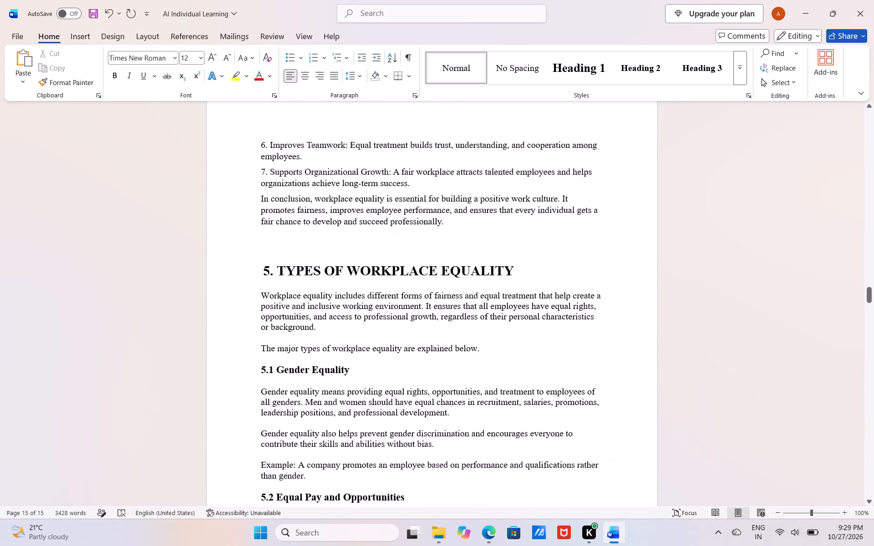
pyautogui.scroll(8, 346, 222)
pyautogui.scroll(-2, 346, 222)
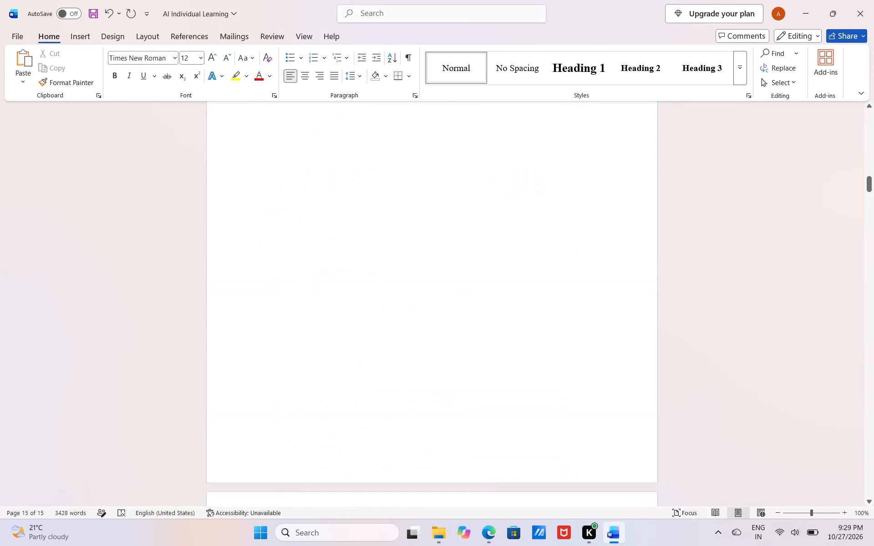
pyautogui.scroll(-1, 346, 222)
pyautogui.scroll(1, 346, 222)
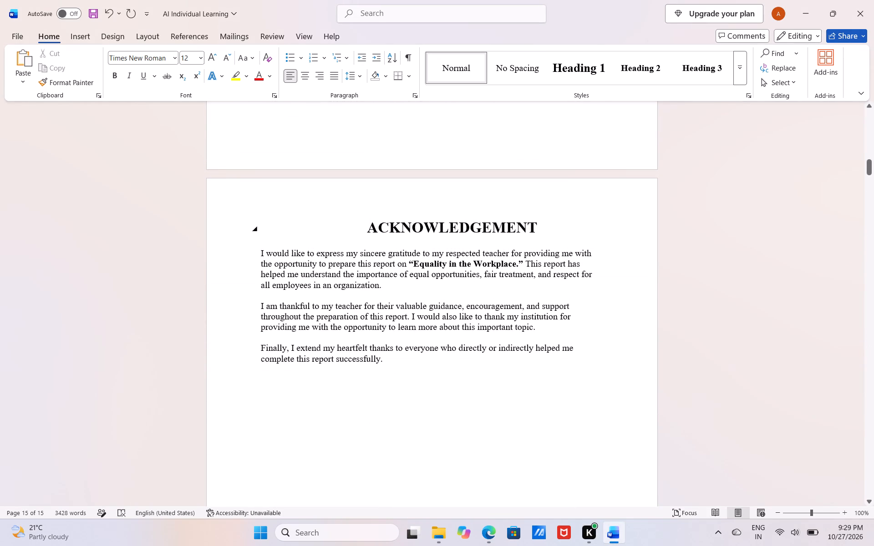
pyautogui.scroll(-14, 346, 222)
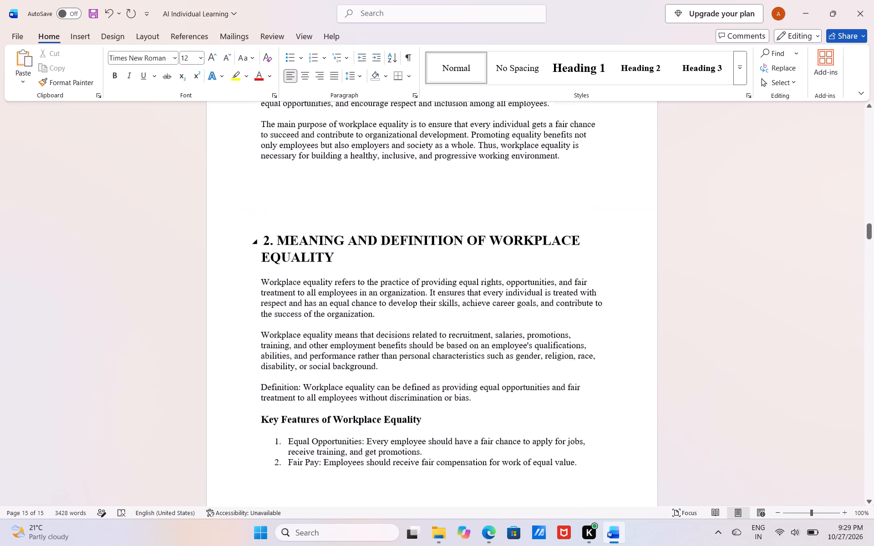
pyautogui.scroll(-6, 346, 222)
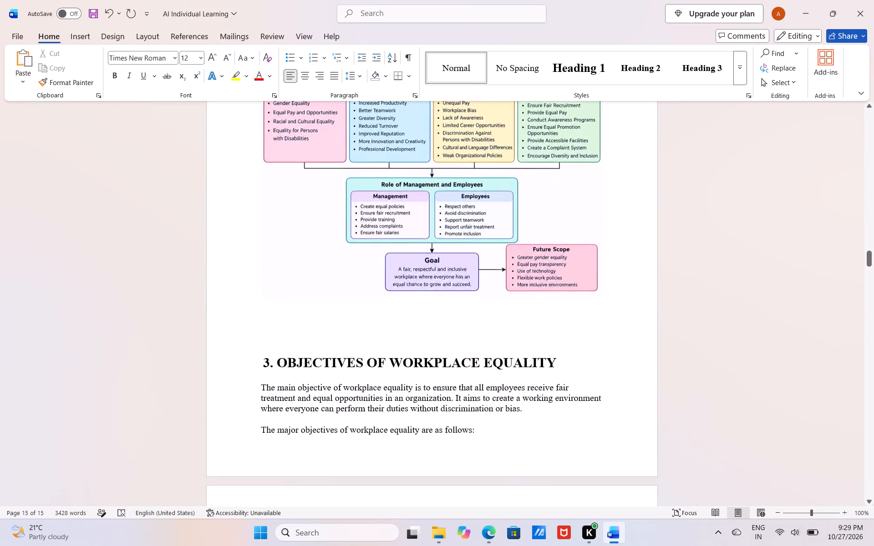
pyautogui.scroll(-7, 346, 222)
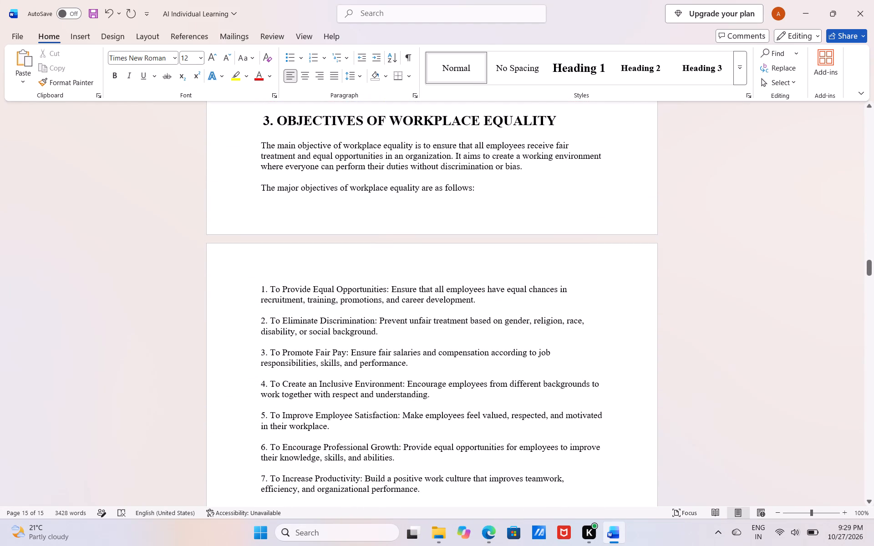
pyautogui.scroll(-7, 340, 243)
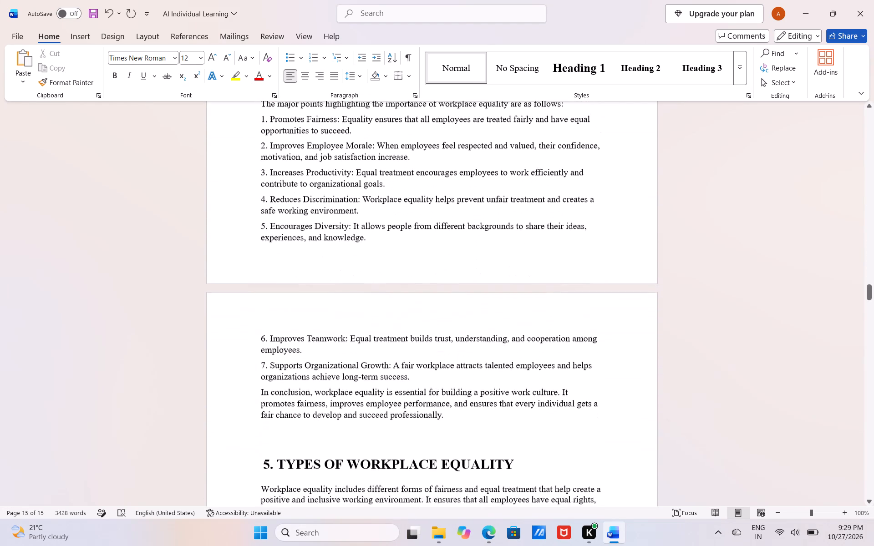
pyautogui.scroll(-2, 340, 243)
pyautogui.scroll(-1, 422, 379)
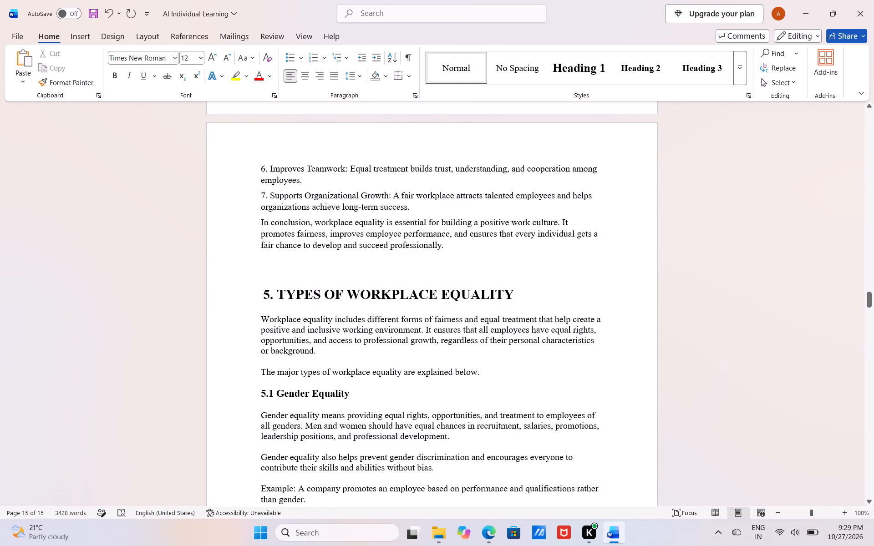
# Place the text cursor on the empty line between section 5's closing "In conclusion" paragraph and the section 6 heading.
pyautogui.scroll(-5, 422, 379)
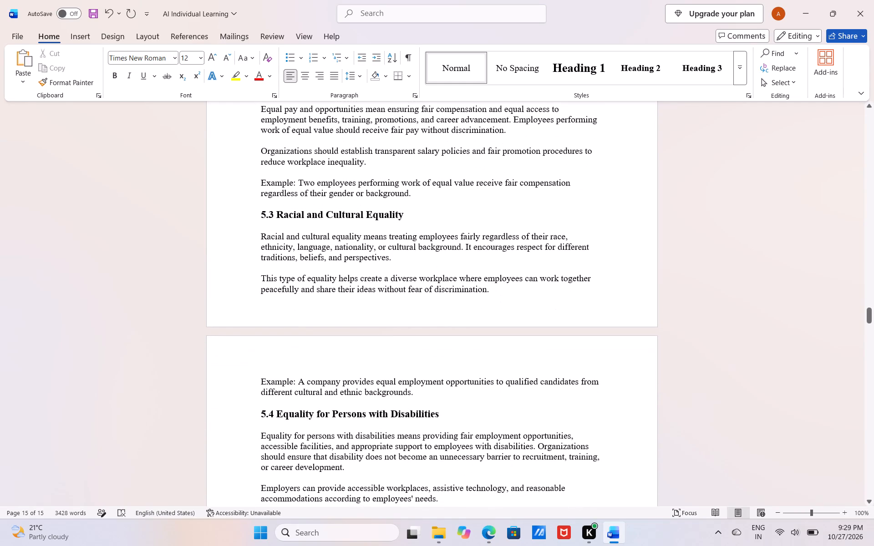
pyautogui.scroll(-2, 422, 379)
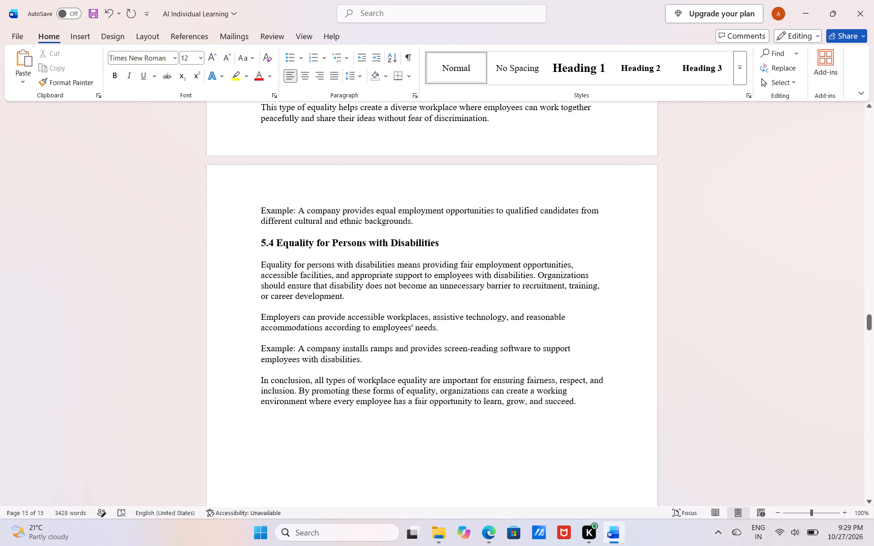
pyautogui.hscroll(1, 433, 324)
pyautogui.scroll(-1, 433, 324)
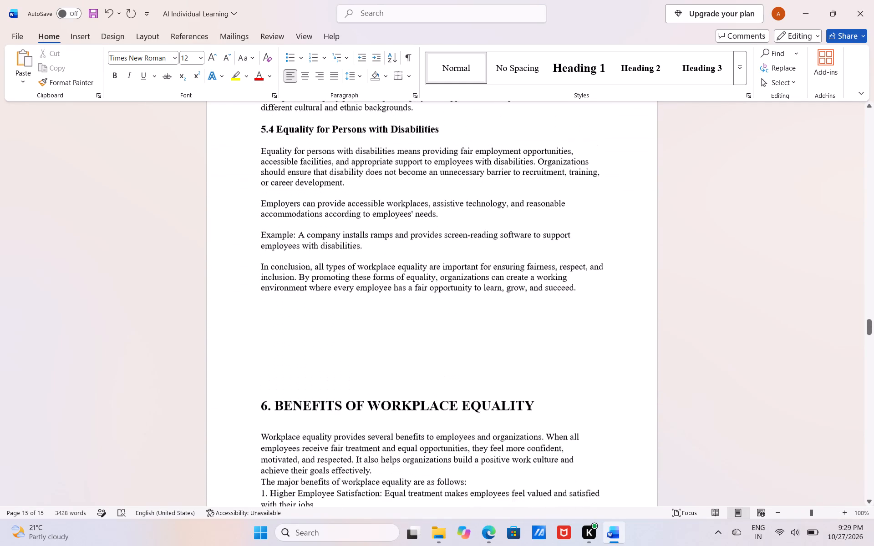
pyautogui.scroll(5, 433, 324)
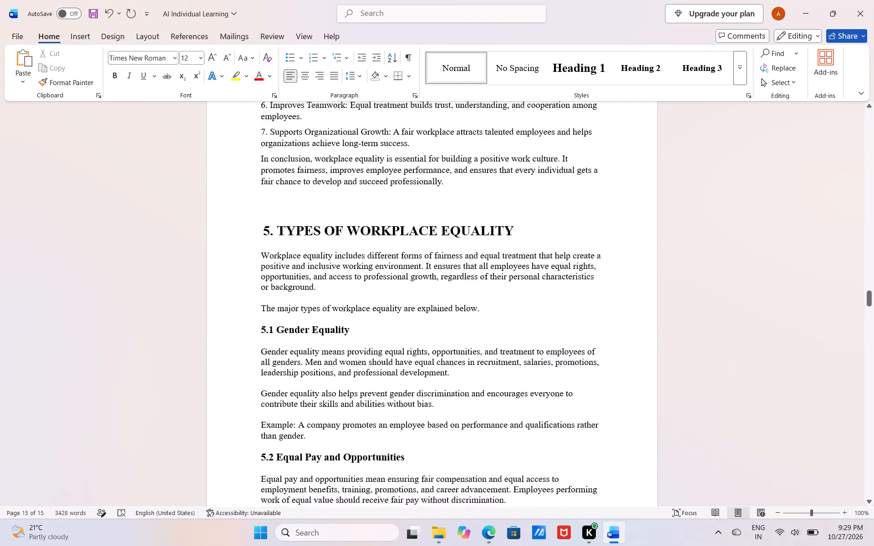
pyautogui.scroll(-1, 433, 324)
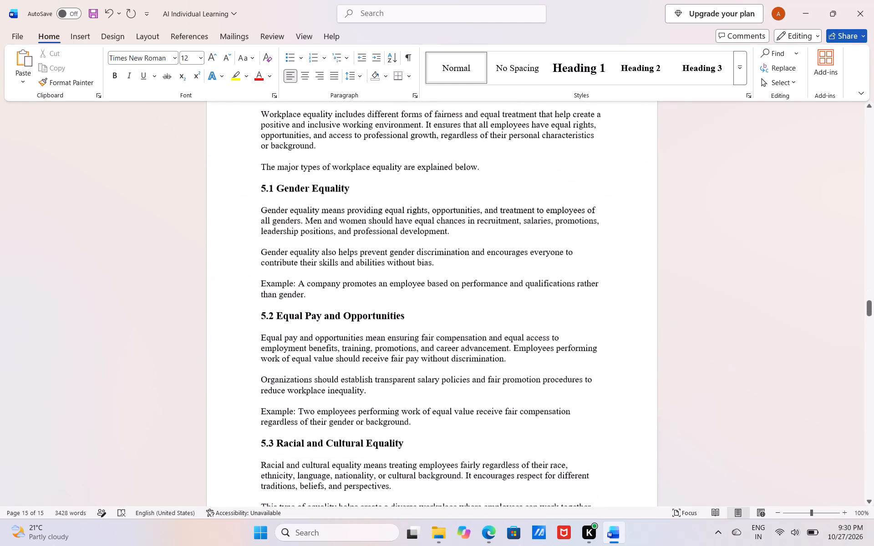
pyautogui.scroll(-5, 433, 324)
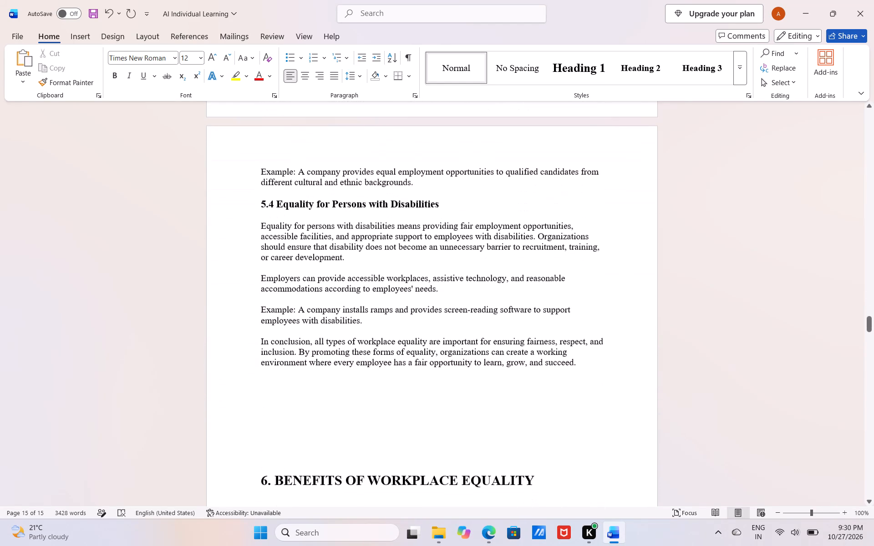
pyautogui.click(280, 384)
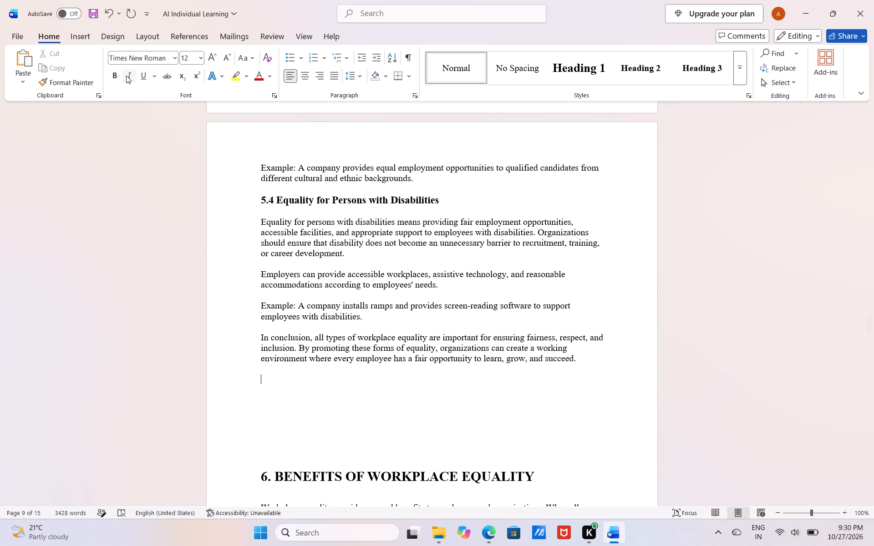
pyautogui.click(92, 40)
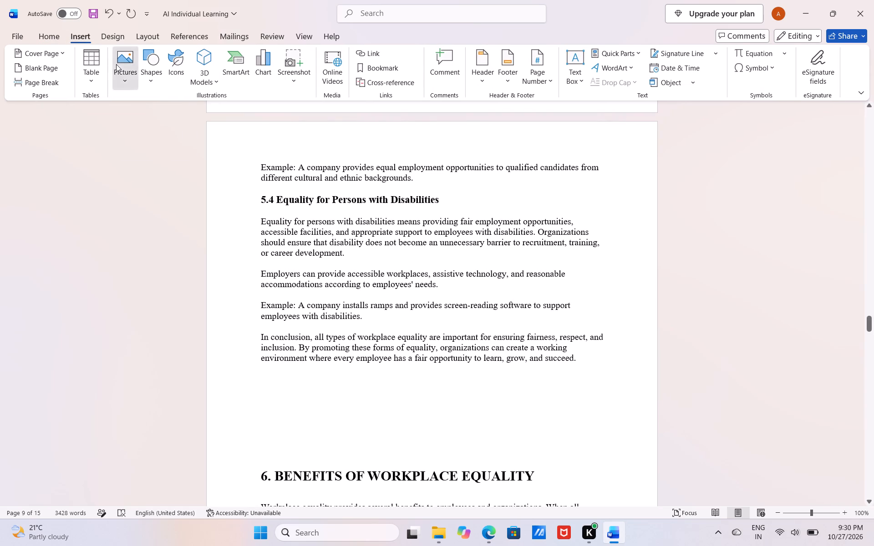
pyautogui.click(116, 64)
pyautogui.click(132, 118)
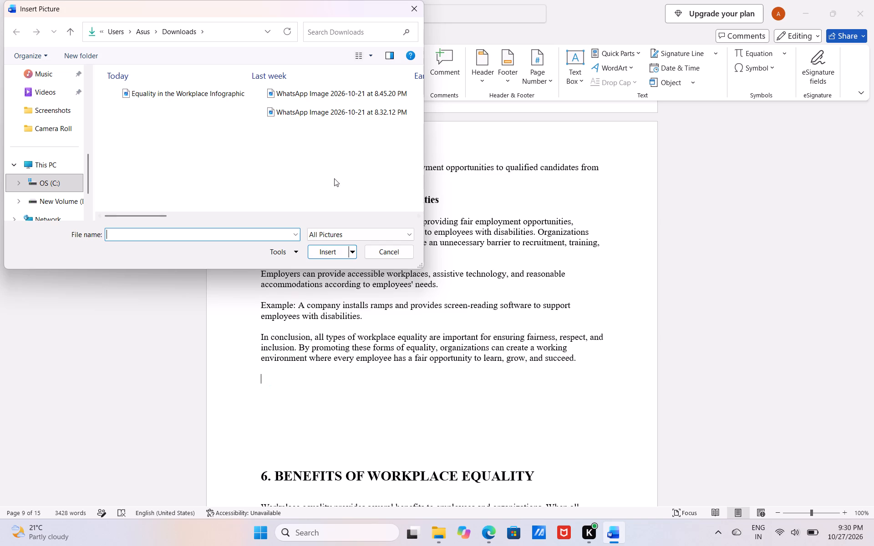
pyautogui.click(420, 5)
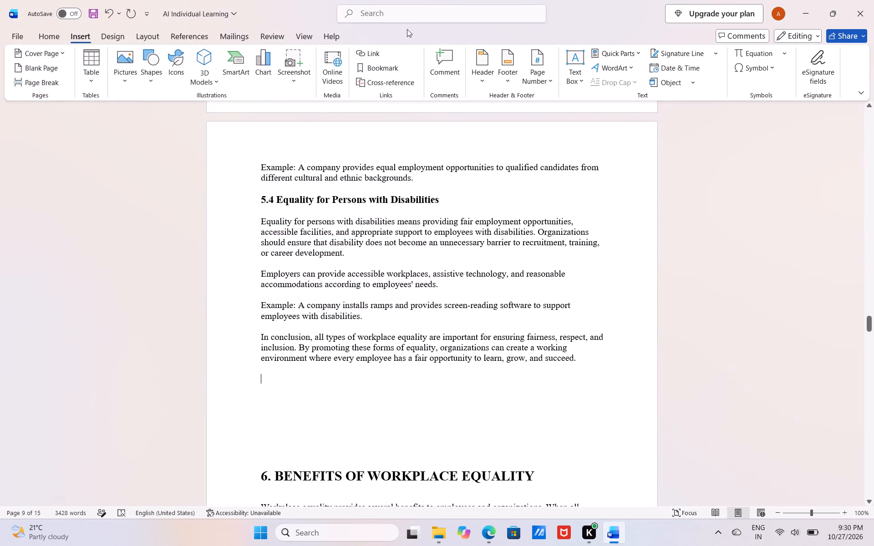
# Paste the copied "Types of Workplace Equality" diagram on the empty line below section 5's closing paragraph.
pyautogui.rightClick(267, 385)
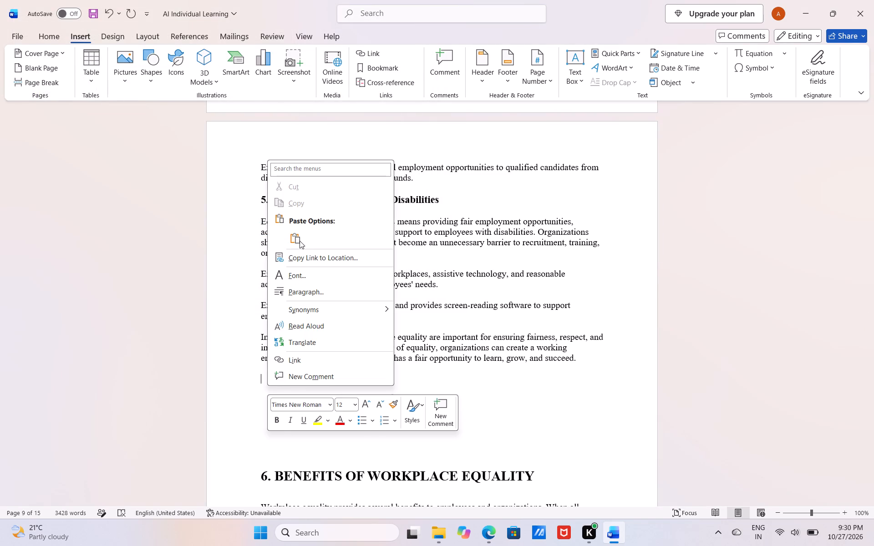
pyautogui.click(300, 241)
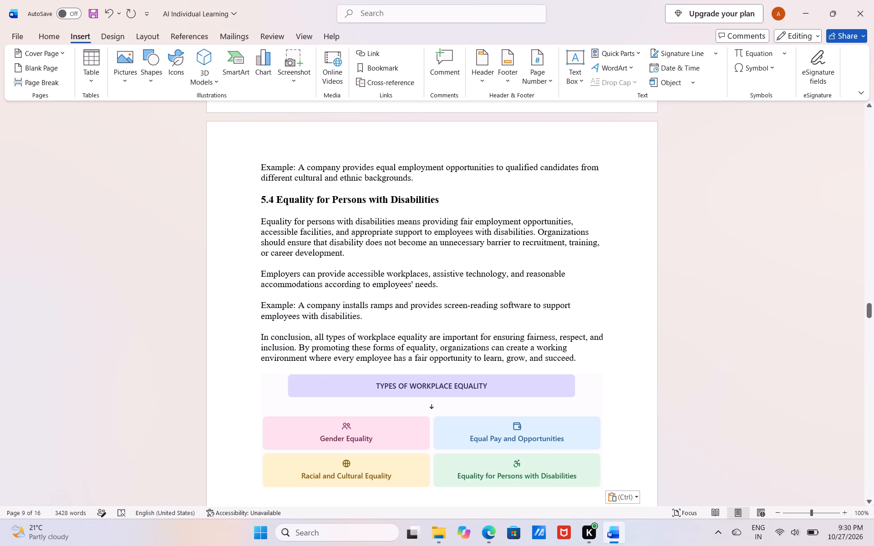
# Delete four blank lines between the "Types of Workplace Equality" diagram and the section 6 heading.
pyautogui.scroll(-3, 346, 360)
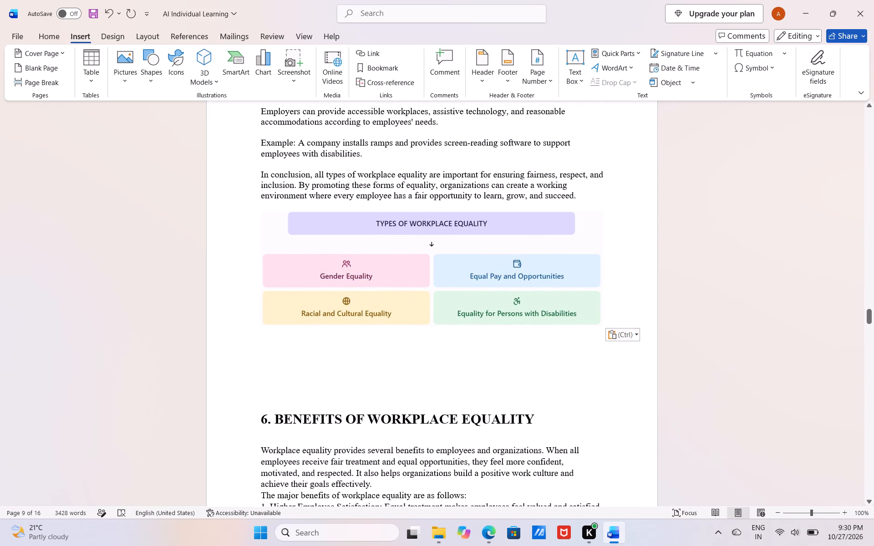
pyautogui.click(458, 374)
pyautogui.hscroll(2, 458, 374)
pyautogui.click(272, 402)
pyautogui.press('BackSpace')
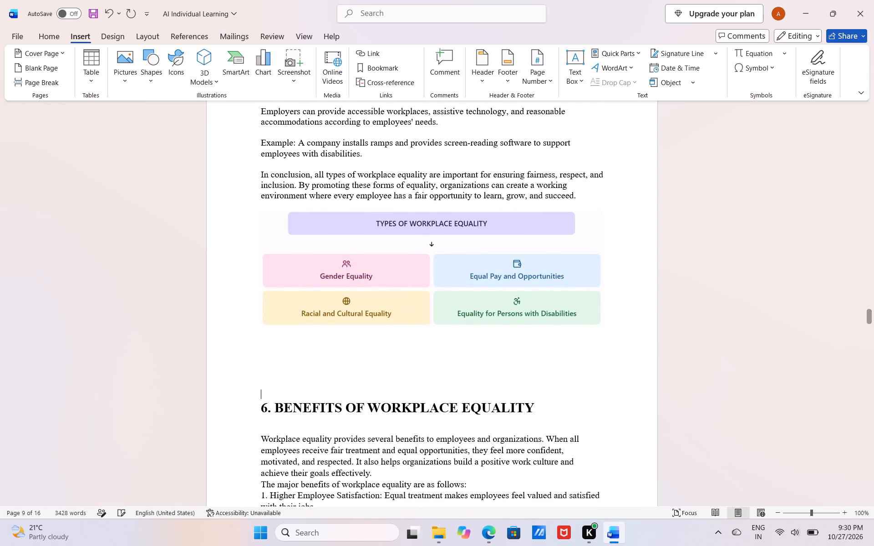
pyautogui.press('BackSpace')
pyautogui.press('BackSpace')
pyautogui.press('BackSpace')
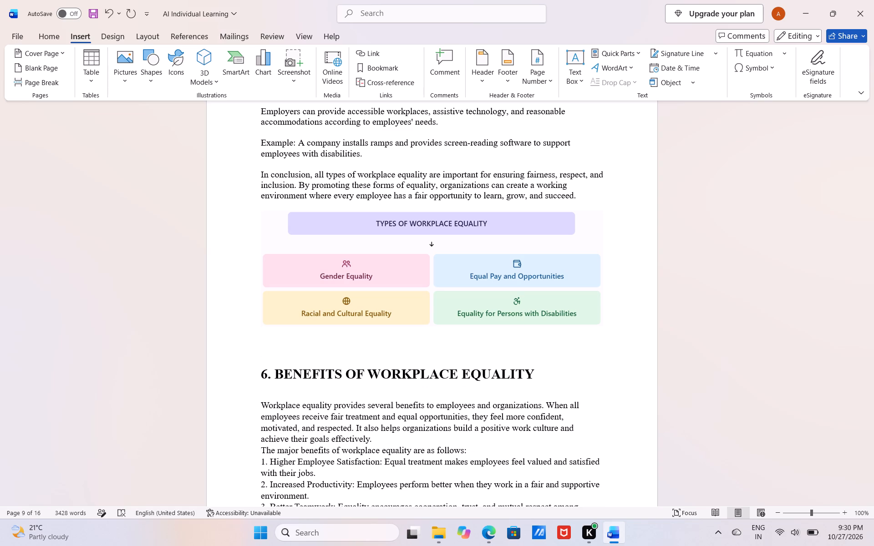
# Add a blank line between section 9's closing paragraph and the heading "10. EXAMPLES OF WORKPLACE EQUALITY".
pyautogui.scroll(-5, 340, 400)
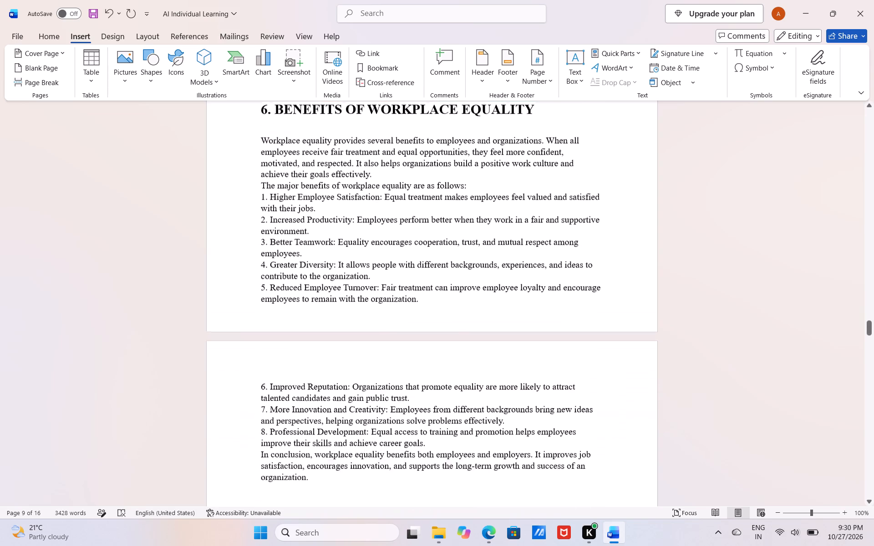
pyautogui.scroll(-6, 340, 400)
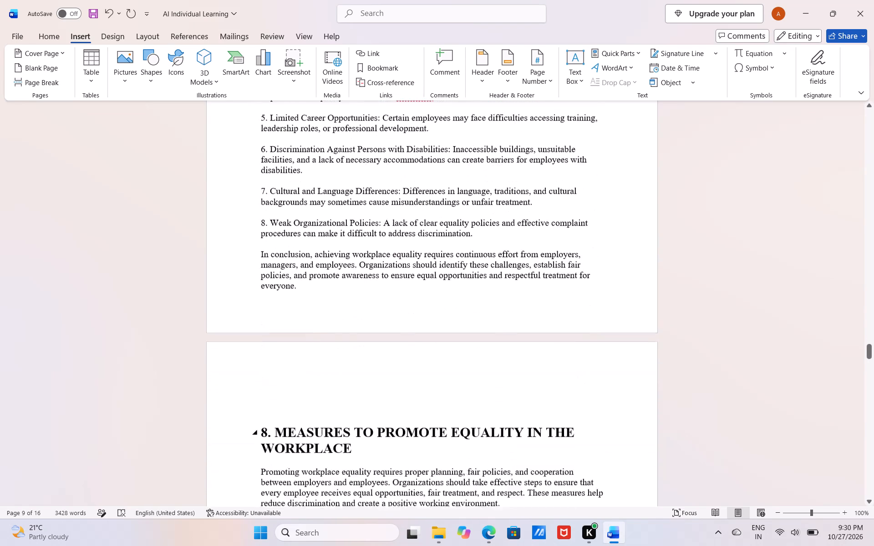
pyautogui.scroll(-5, 340, 400)
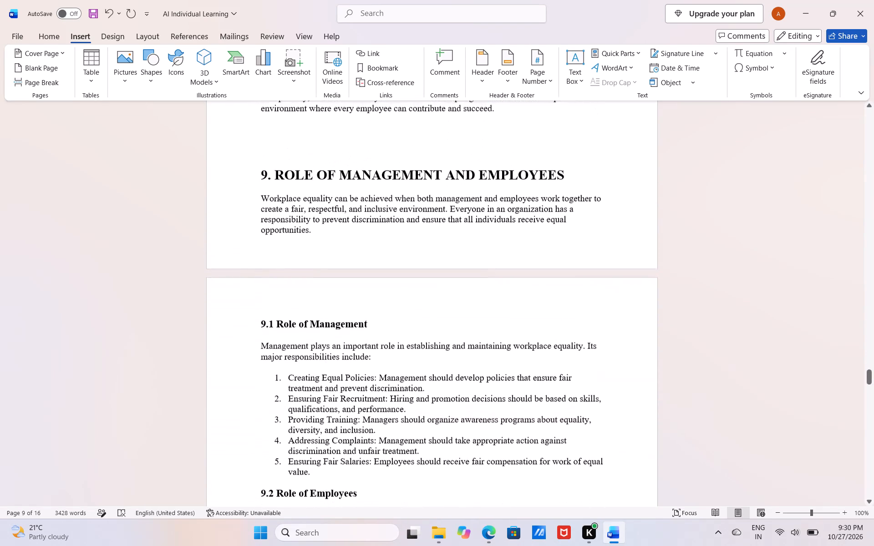
pyautogui.scroll(-3, 340, 400)
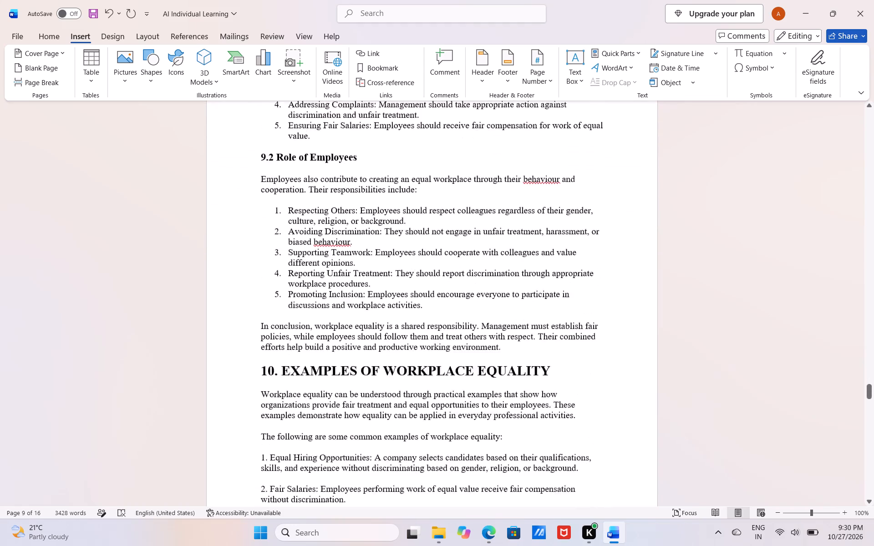
pyautogui.scroll(-2, 340, 400)
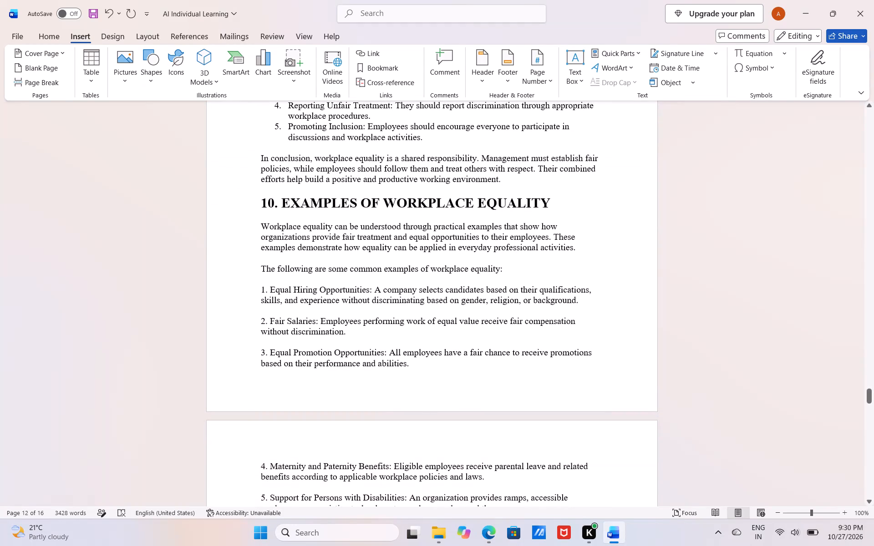
pyautogui.click(516, 184)
pyautogui.press('Return')
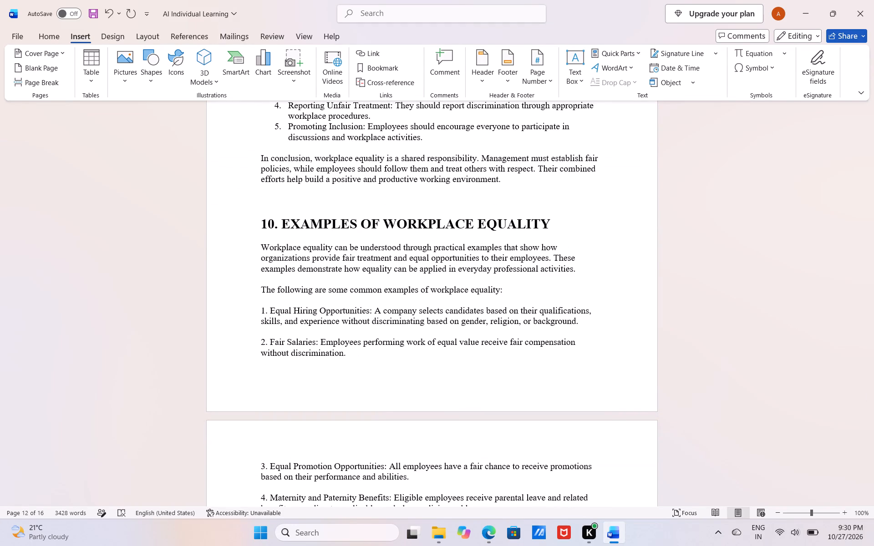
# Insert blank lines after the conclusion's last paragraph to push the heading "13. REFERENCES" onto the following page.
pyautogui.scroll(-2, 511, 283)
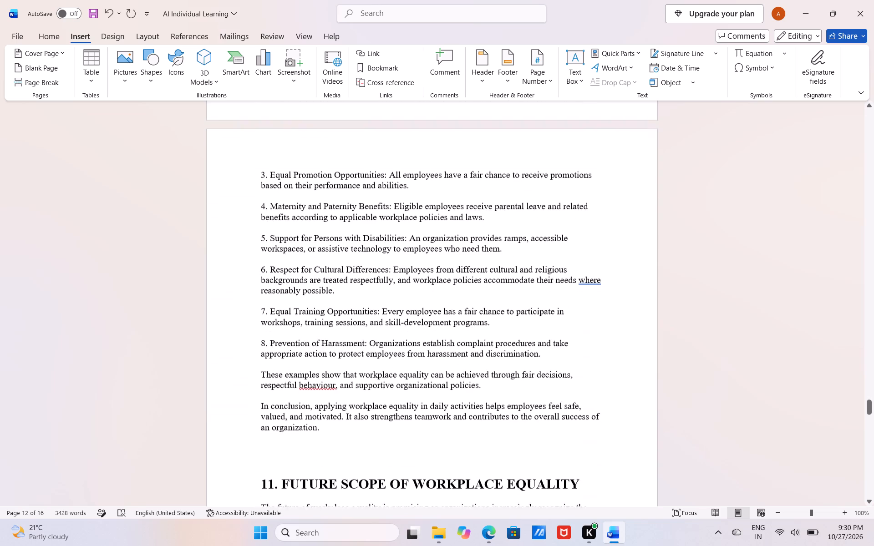
pyautogui.scroll(-4, 511, 283)
pyautogui.scroll(-3, 547, 206)
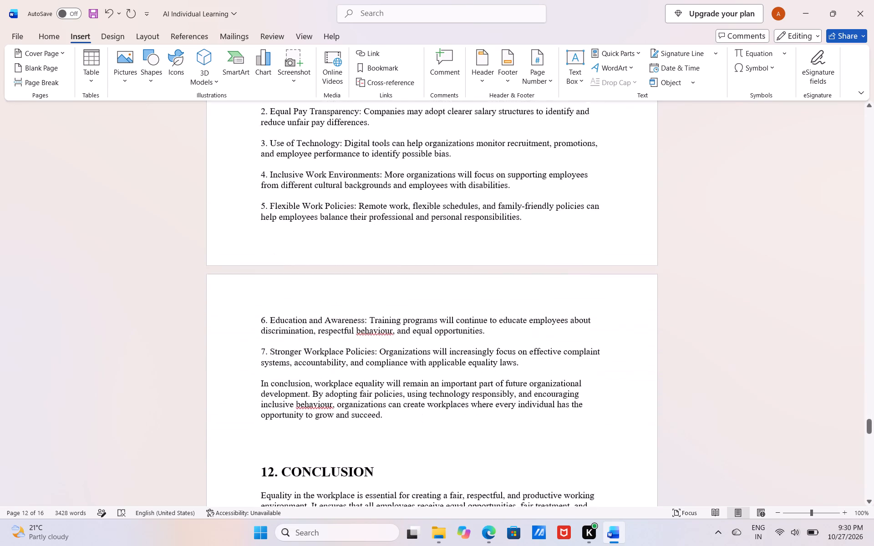
pyautogui.scroll(-6, 547, 206)
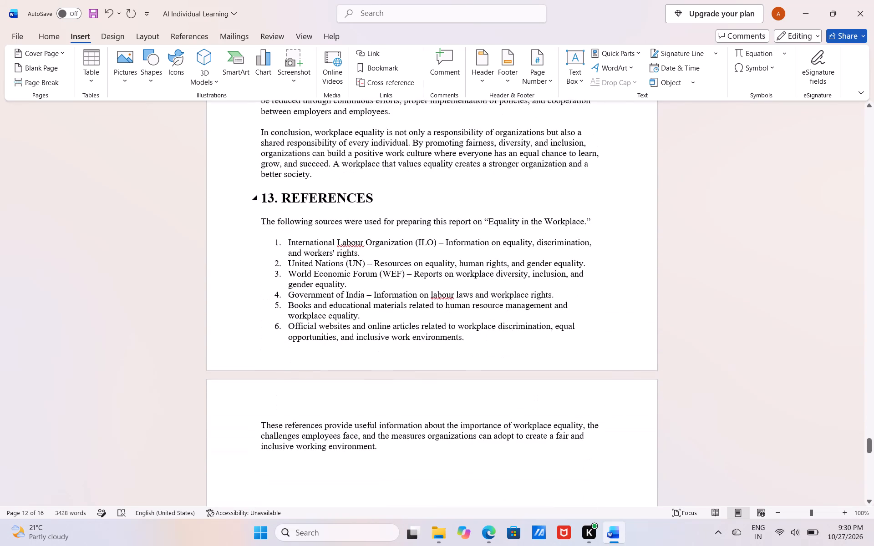
pyautogui.click(326, 179)
pyautogui.press('Return')
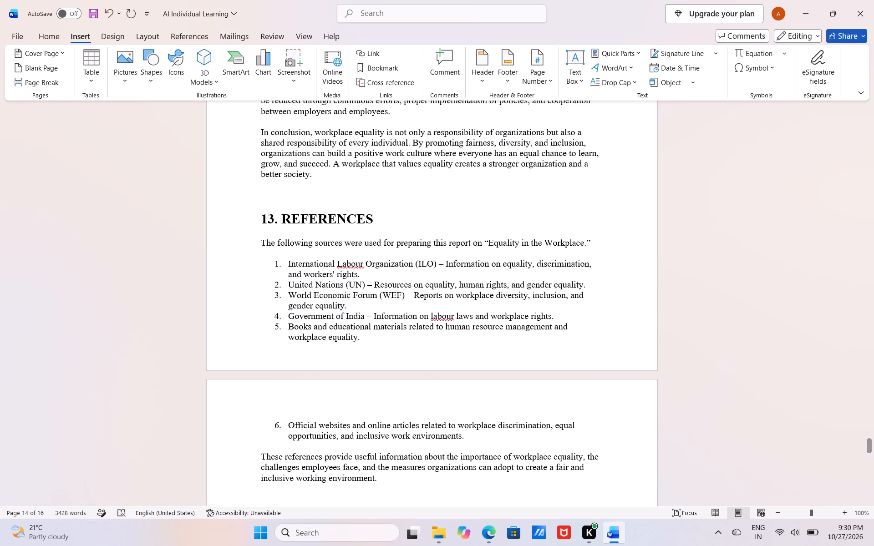
pyautogui.hscroll(1, 326, 179)
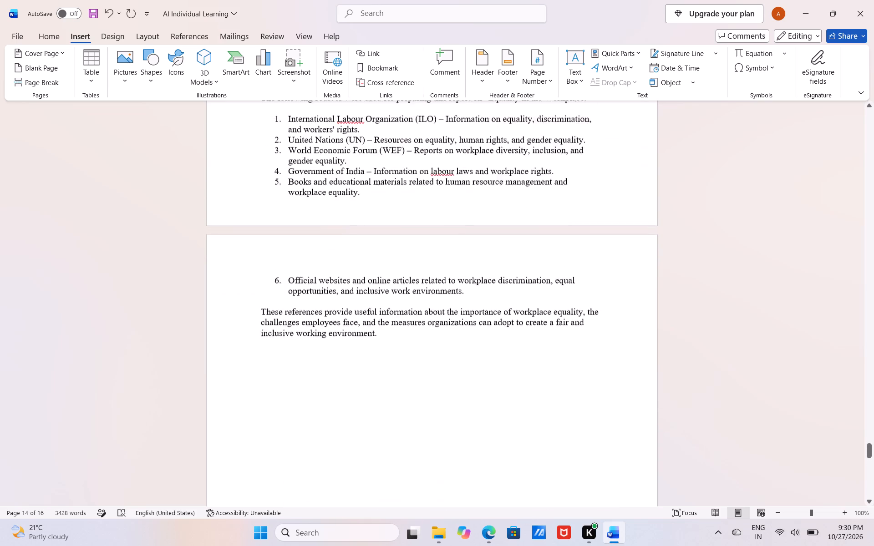
pyautogui.hscroll(1, 326, 179)
pyautogui.scroll(1, 326, 179)
pyautogui.press('Return')
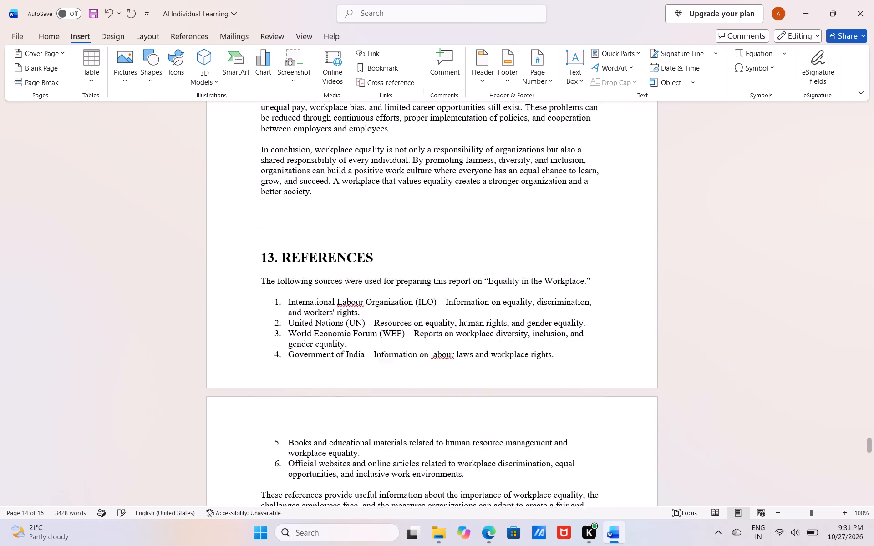
pyautogui.press('Return')
pyautogui.press('Return')
pyautogui.press('Return')
pyautogui.press('Return')
pyautogui.press('Return')
pyautogui.press('Return')
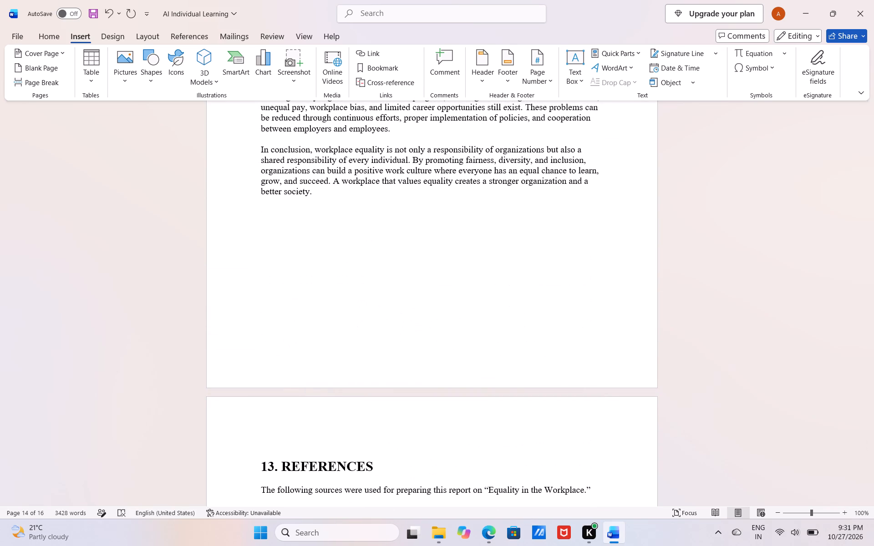
pyautogui.press('BackSpace')
# Add four blank lines between section 11's closing paragraph and the heading "12. CONCLUSION".
pyautogui.scroll(1, 345, 168)
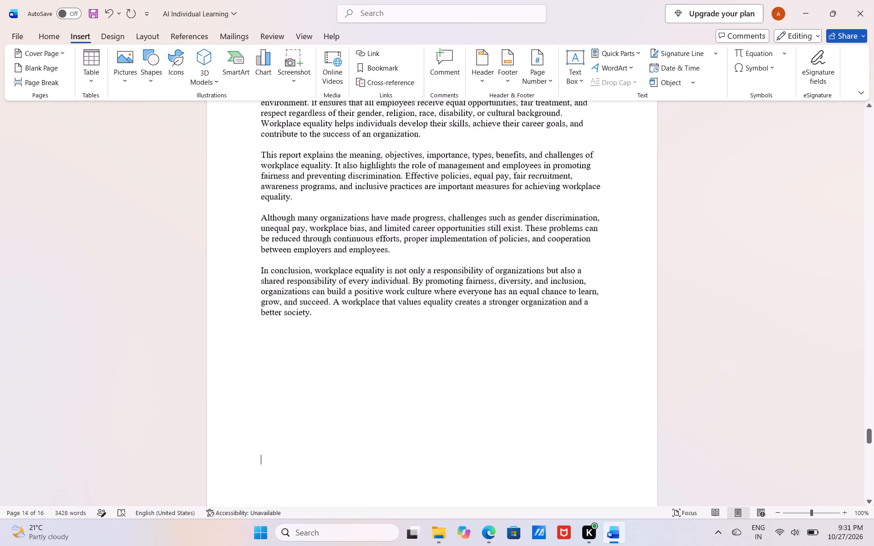
pyautogui.scroll(1, 345, 168)
pyautogui.click(316, 180)
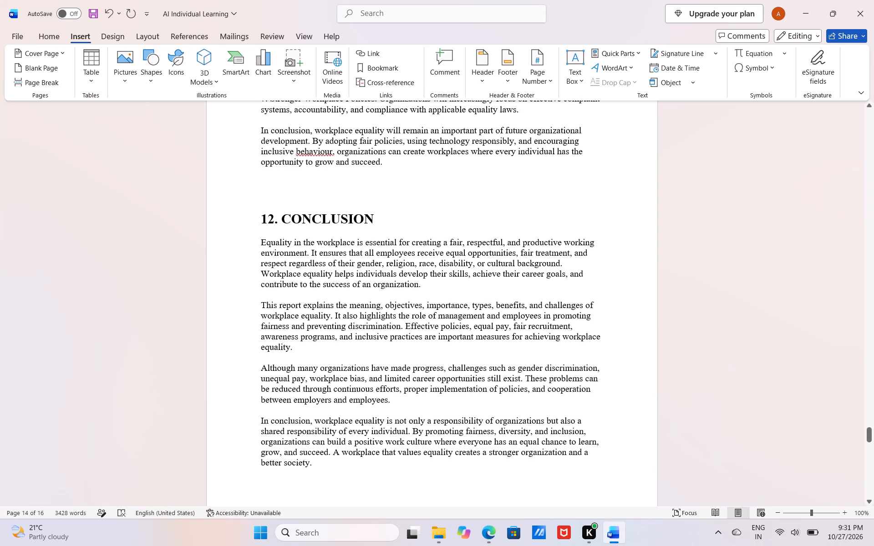
pyautogui.press('Return')
pyautogui.press('Return')
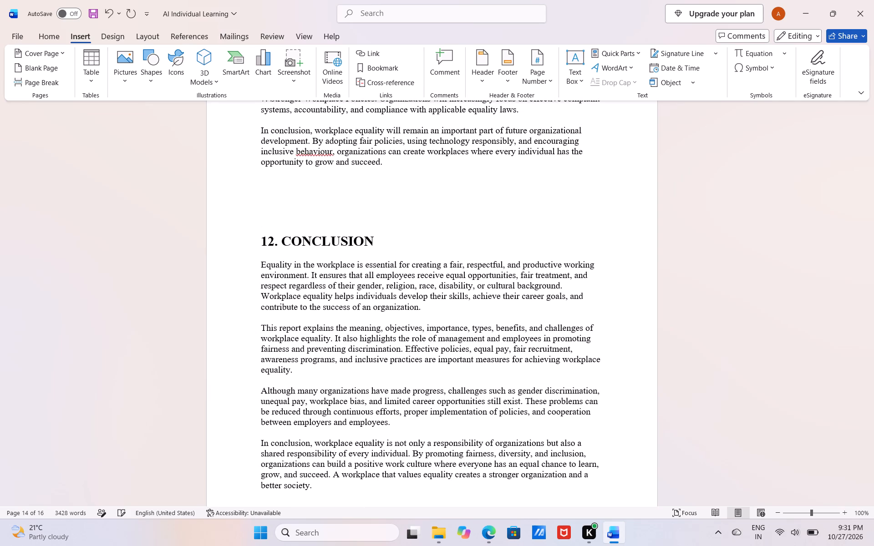
pyautogui.hscroll(1, 316, 180)
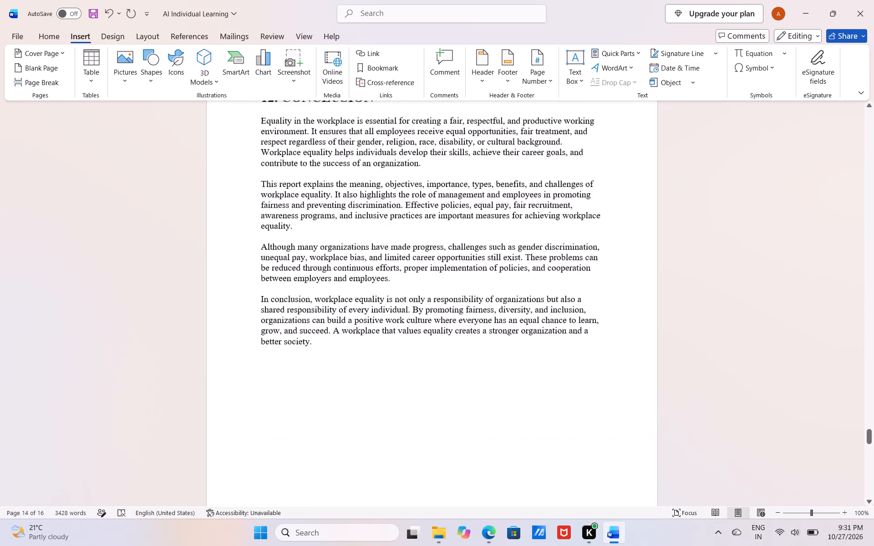
pyautogui.hscroll(1, 316, 180)
pyautogui.press('Return')
pyautogui.press('Return')
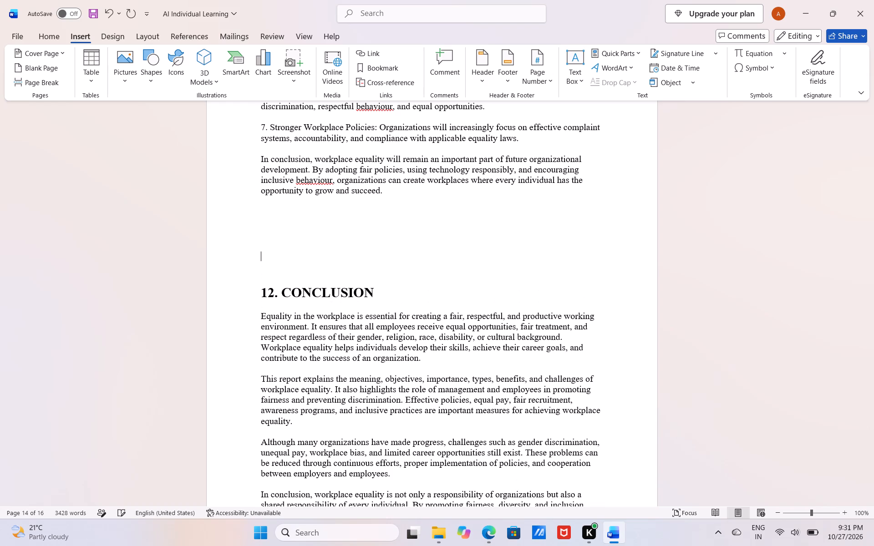
# Look over the report's closing pages, from the conclusion through the references and photo to the signature table.
pyautogui.scroll(-7, 316, 180)
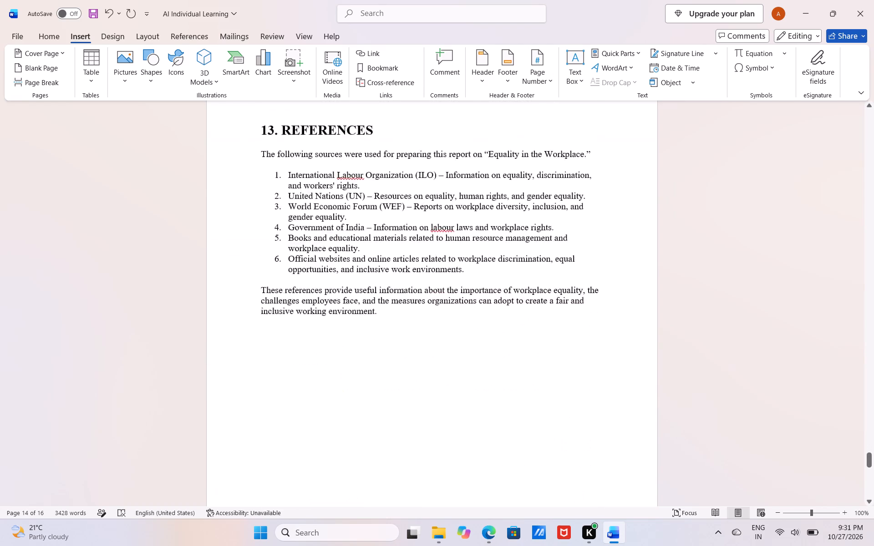
pyautogui.scroll(-4, 316, 180)
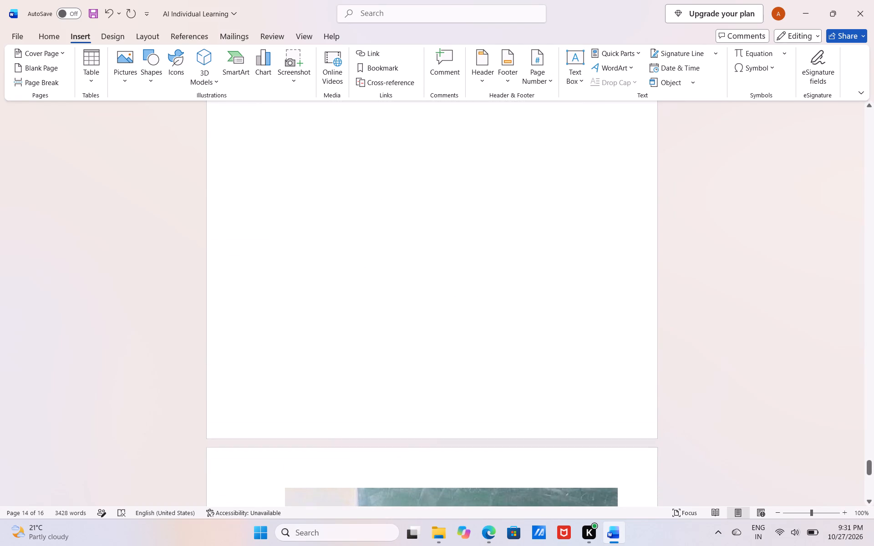
pyautogui.scroll(-2, 316, 180)
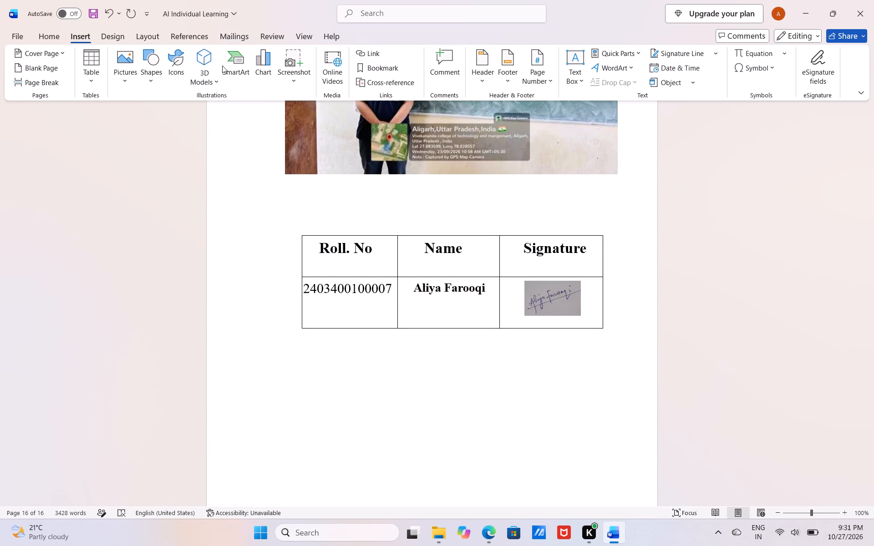
# Save the report as a Word document named "coi individual report" in the Downloads folder.
pyautogui.click(49, 38)
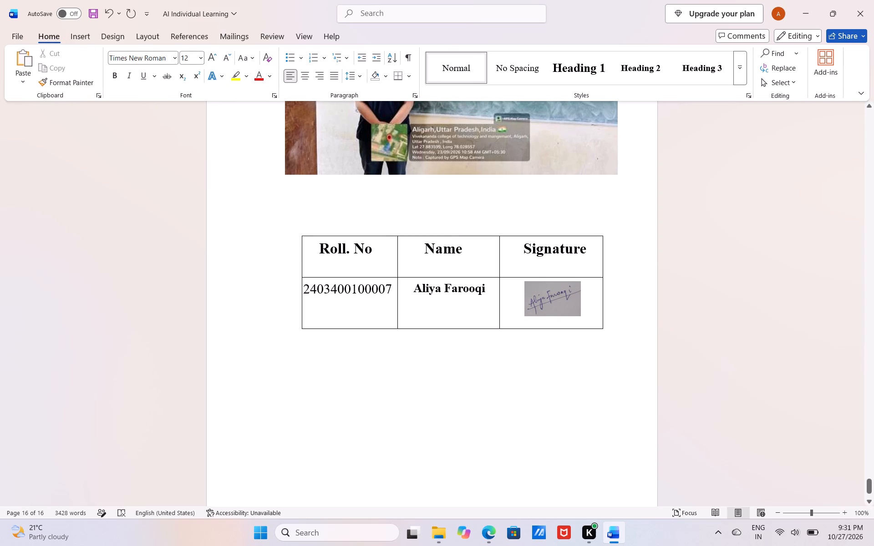
pyautogui.hotkey('ctrl', 's')
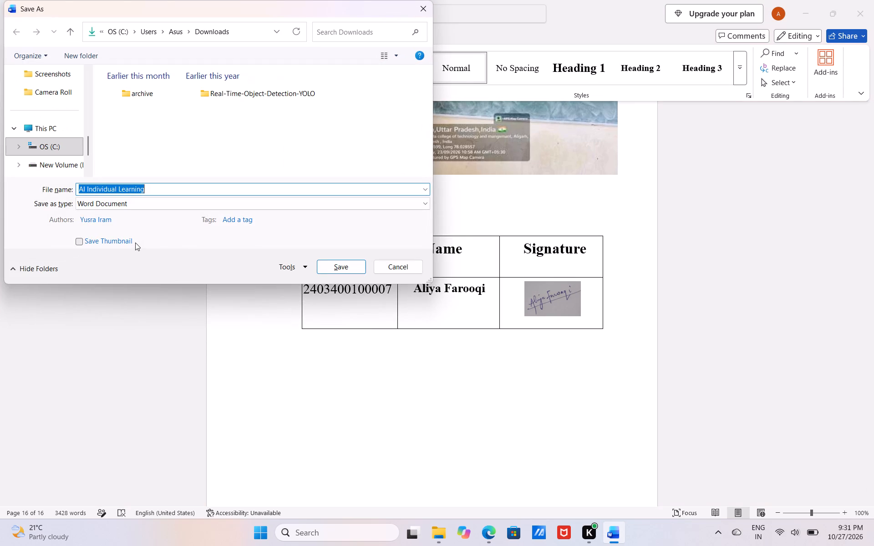
pyautogui.press('BackSpace')
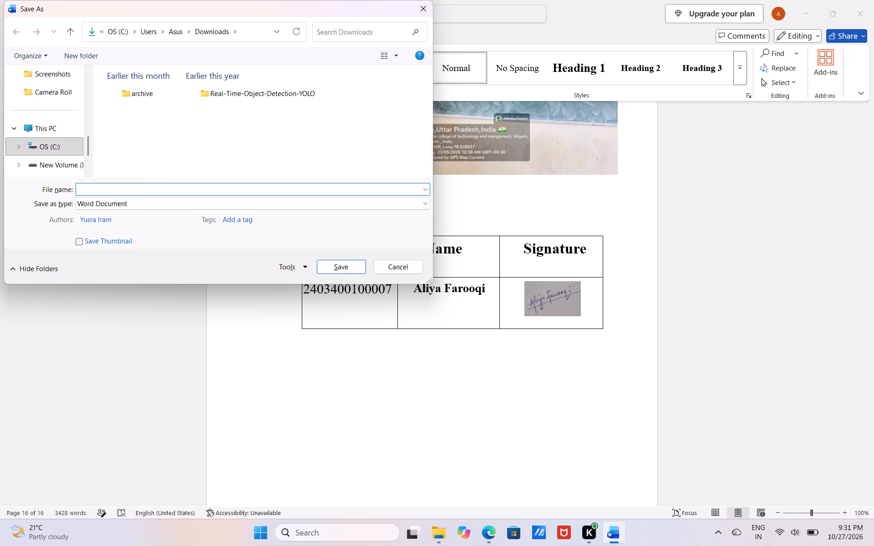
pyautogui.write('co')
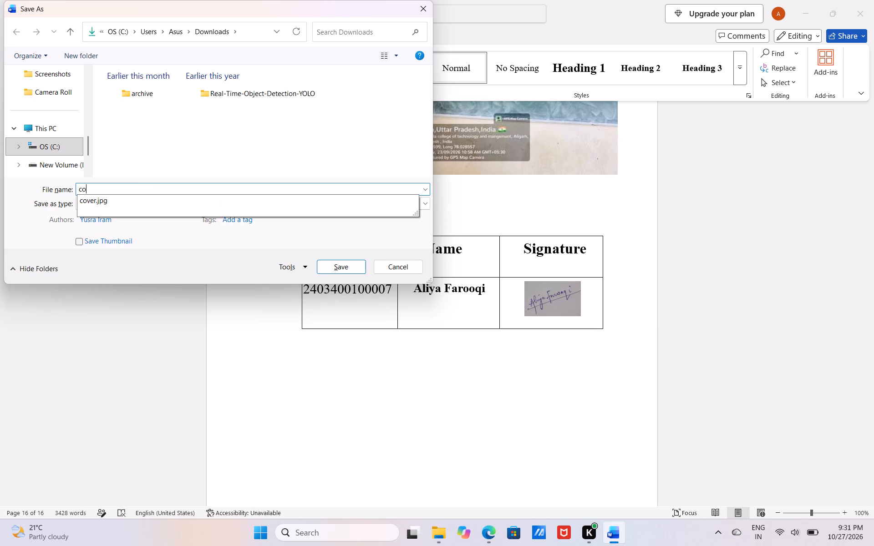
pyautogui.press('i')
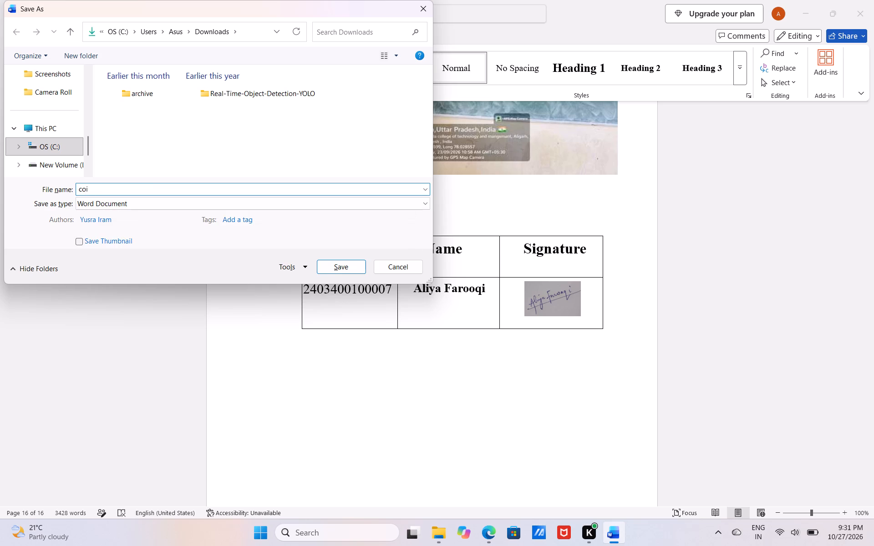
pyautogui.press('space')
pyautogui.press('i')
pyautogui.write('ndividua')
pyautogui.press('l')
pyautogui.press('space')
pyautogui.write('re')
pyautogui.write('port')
pyautogui.click(339, 268)
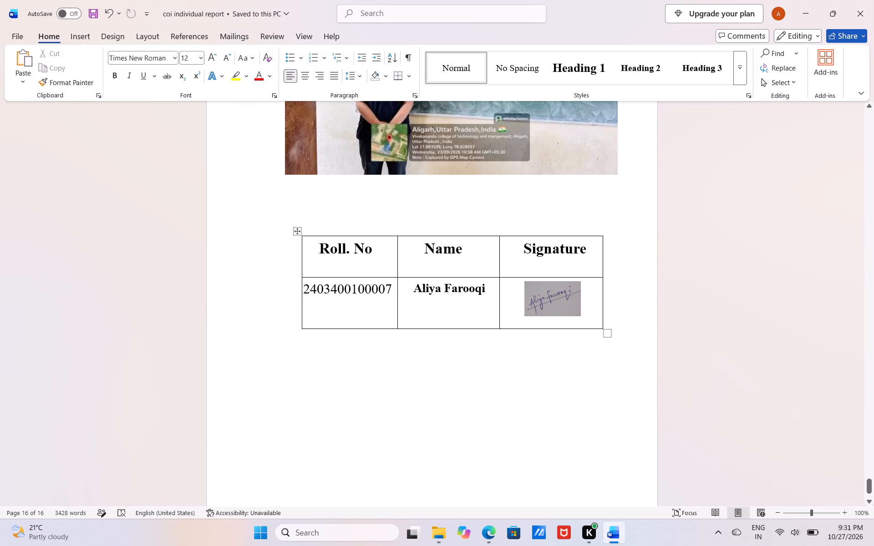
# Compress all pictures in the report, not only the Equality in the Workplace diagram, to E-mail (96 ppi) resolution.
pyautogui.scroll(3, 341, 230)
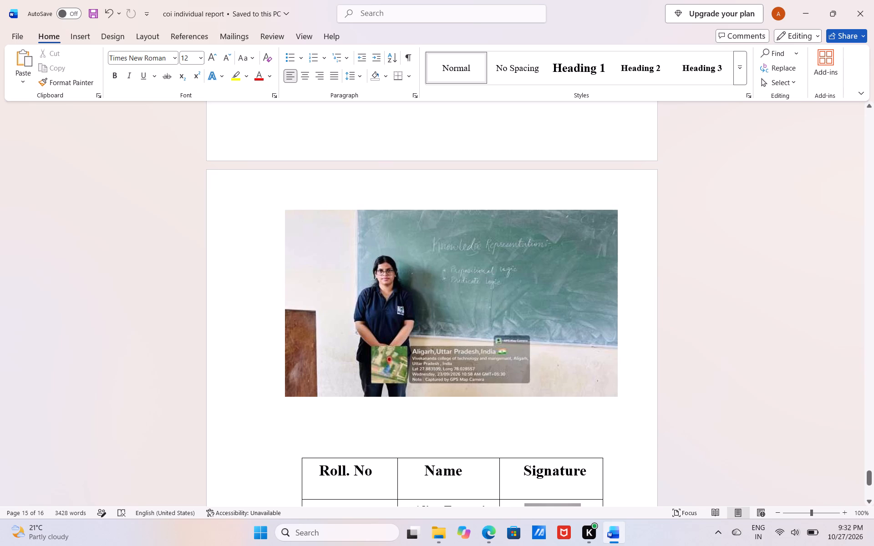
pyautogui.scroll(4, 340, 207)
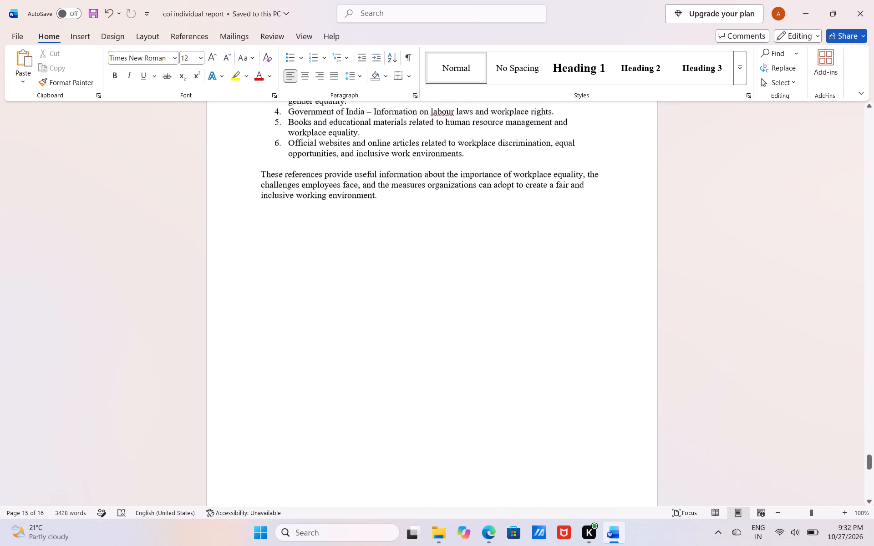
pyautogui.scroll(11, 338, 284)
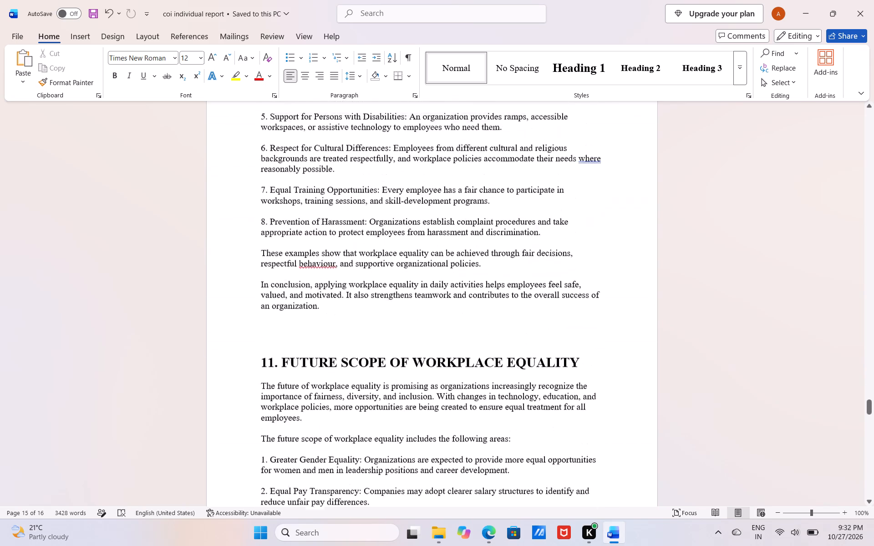
pyautogui.scroll(11, 338, 284)
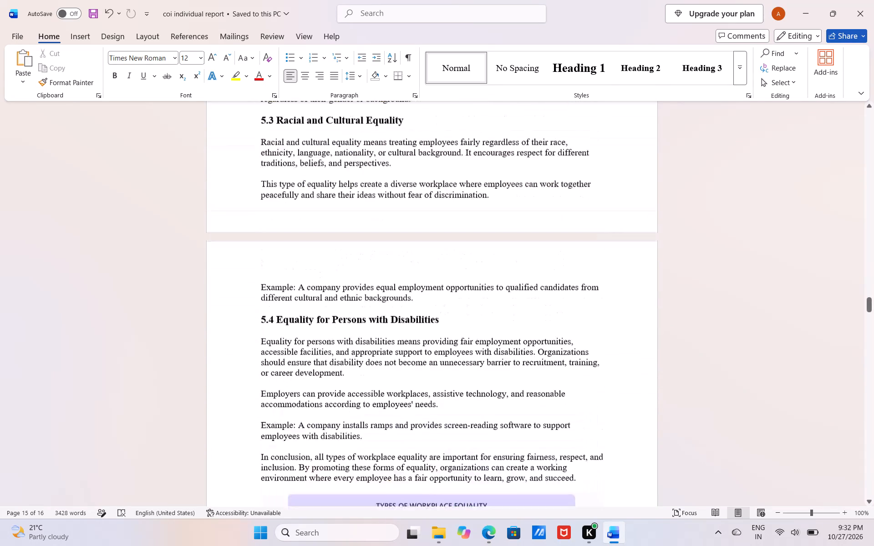
pyautogui.scroll(10, 338, 284)
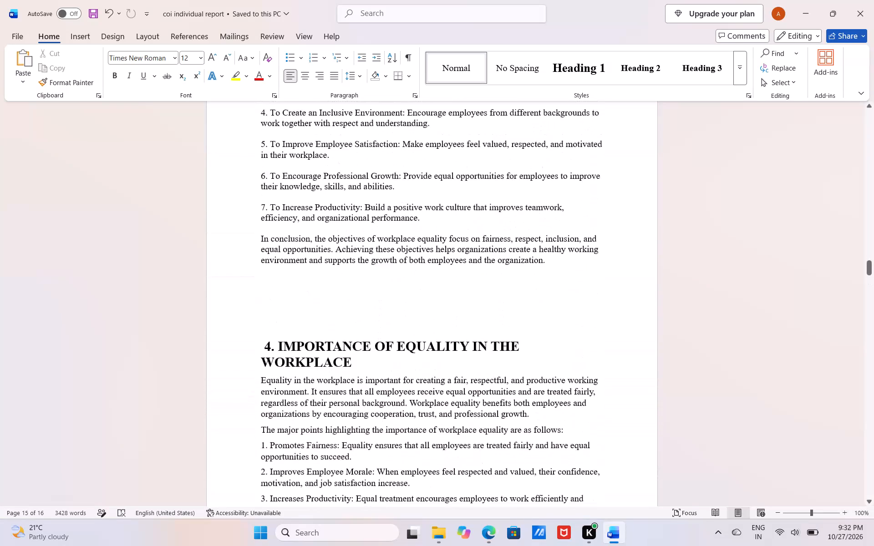
pyautogui.scroll(6, 338, 284)
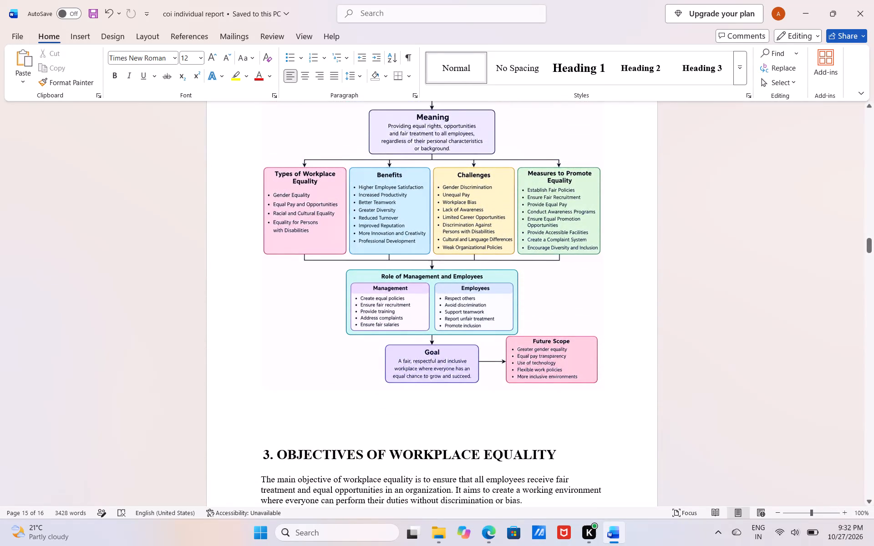
pyautogui.click(387, 225)
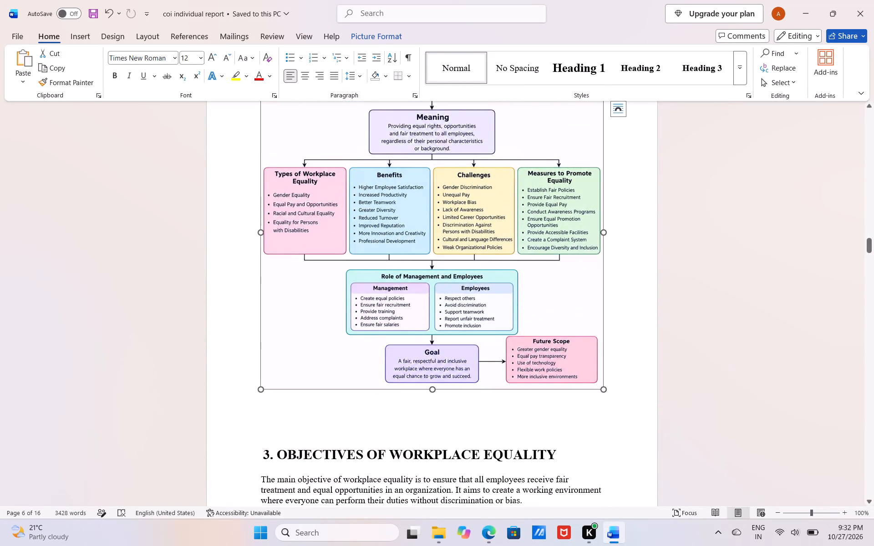
pyautogui.rightClick(387, 223)
pyautogui.click(387, 223)
pyautogui.click(377, 39)
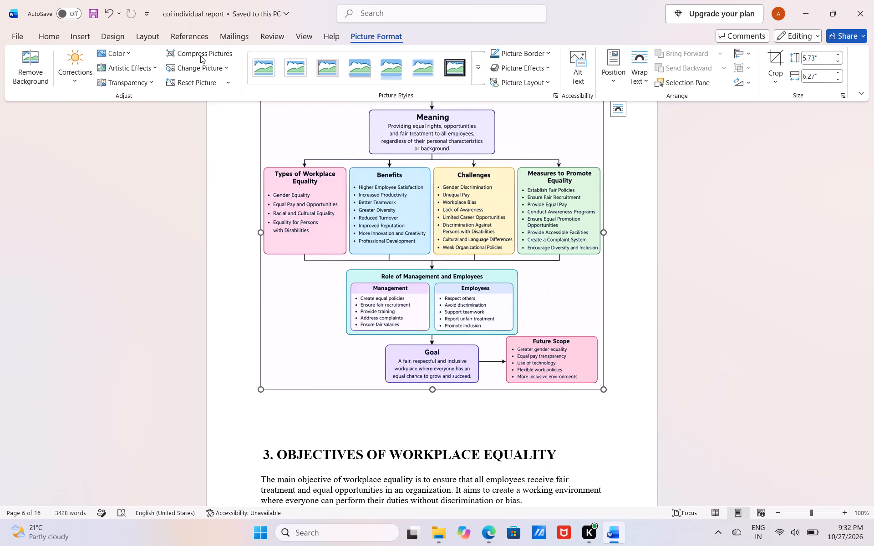
pyautogui.click(200, 56)
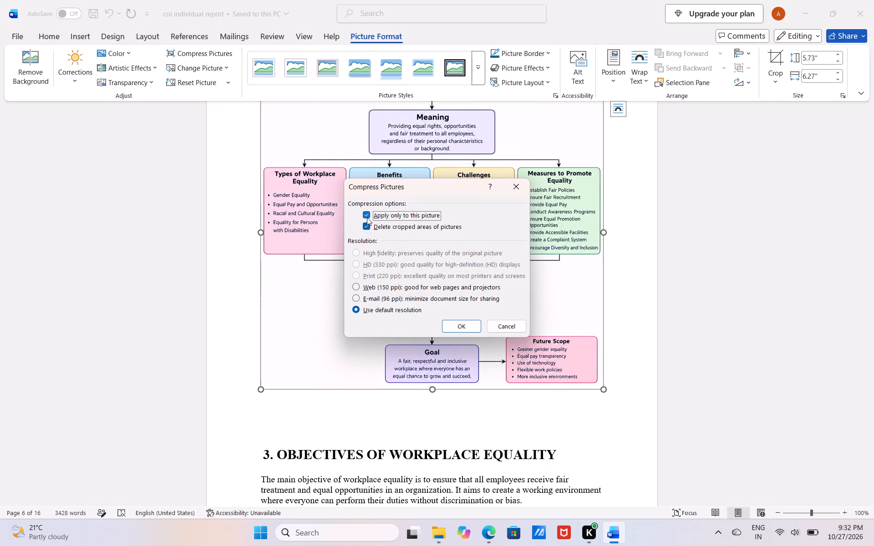
pyautogui.click(367, 217)
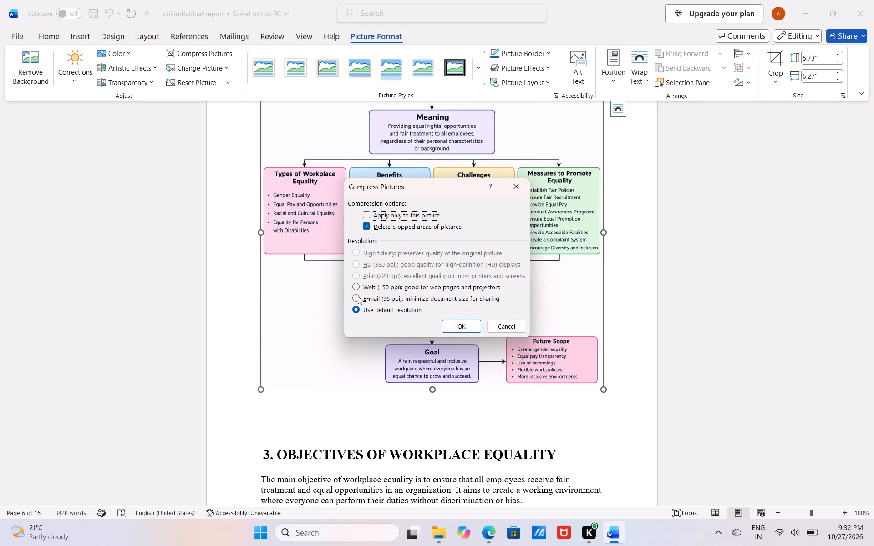
pyautogui.click(358, 296)
pyautogui.click(470, 329)
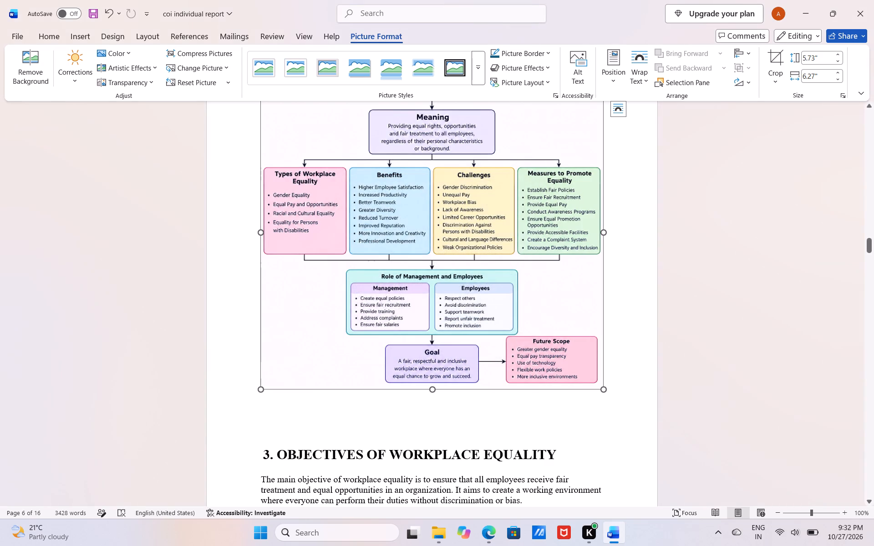
# Save the report with the picture compression applied.
pyautogui.click(247, 409)
pyautogui.scroll(-1, 271, 340)
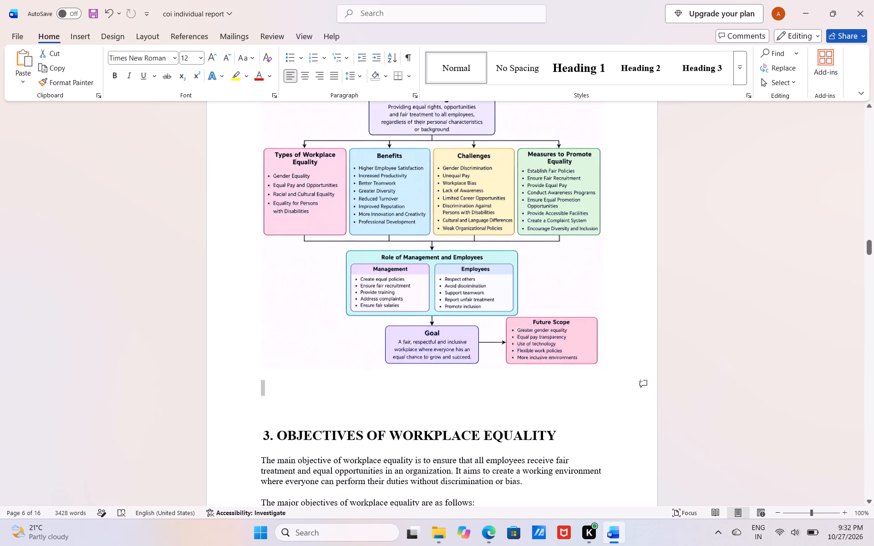
pyautogui.scroll(-1, 271, 340)
pyautogui.click(203, 346)
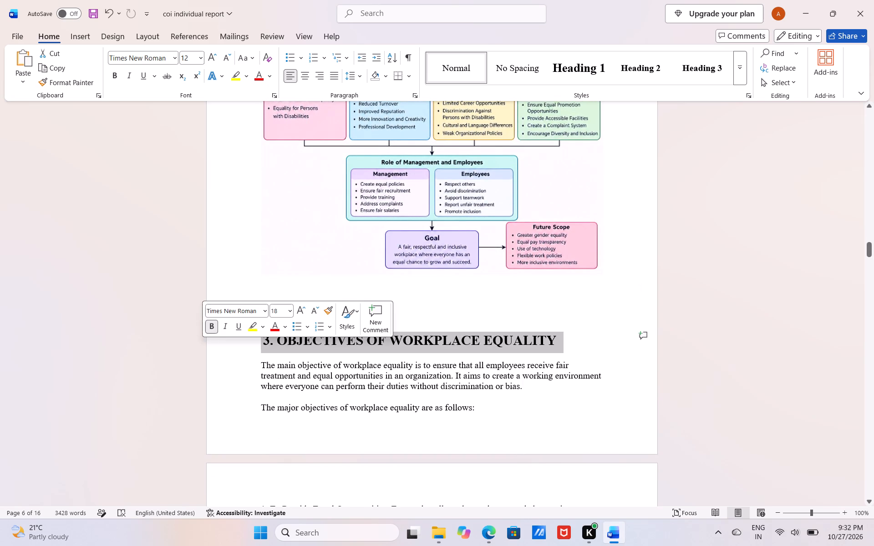
pyautogui.hotkey('ctrl', 's')
# Delete the heading "3. OBJECTIVES OF WORKPLACE EQUALITY" together with one blank line above it.
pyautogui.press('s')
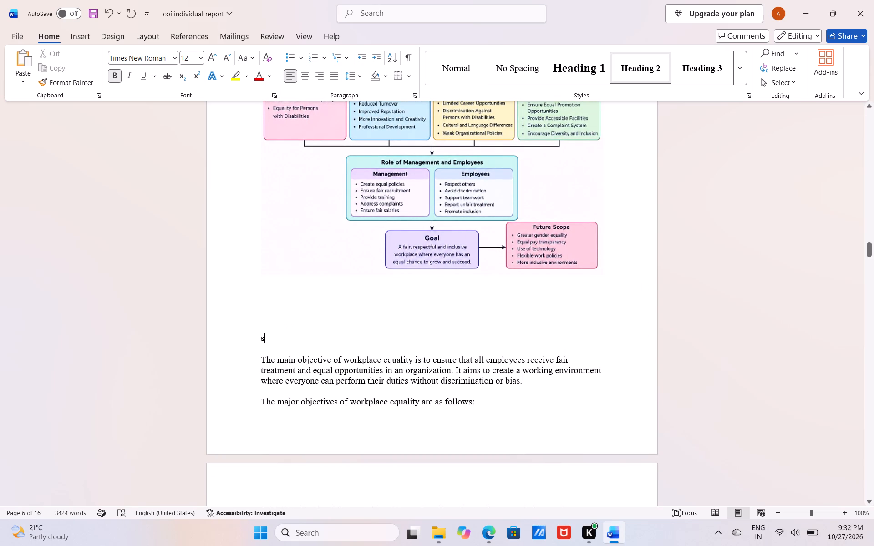
pyautogui.press('BackSpace')
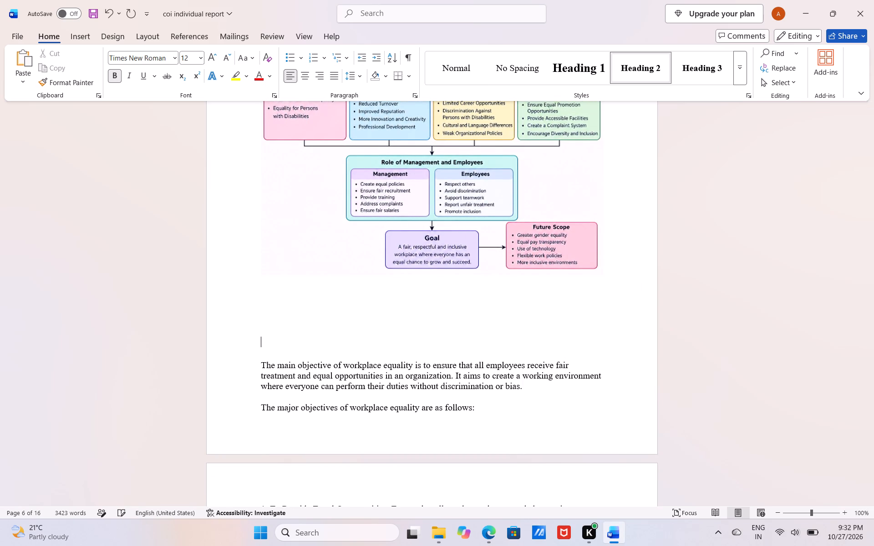
pyautogui.press('BackSpace')
pyautogui.press('BackSpace')
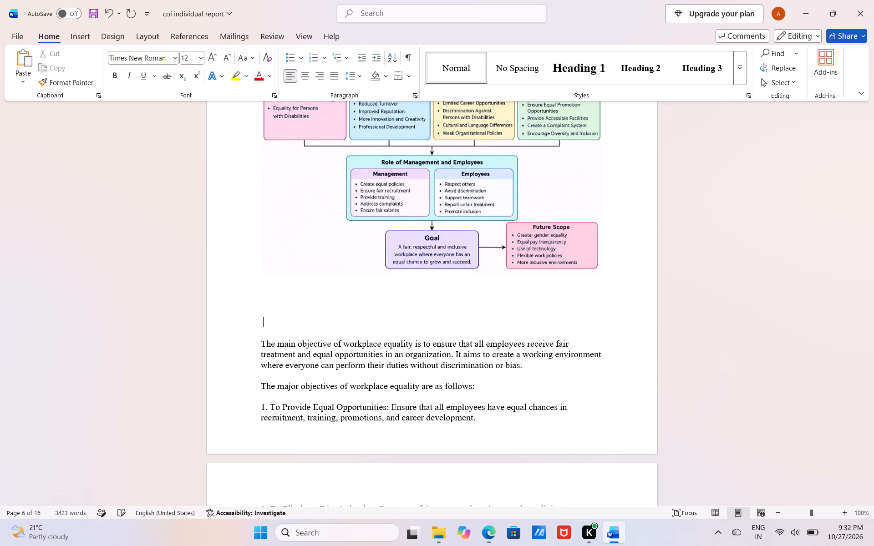
pyautogui.press('BackSpace')
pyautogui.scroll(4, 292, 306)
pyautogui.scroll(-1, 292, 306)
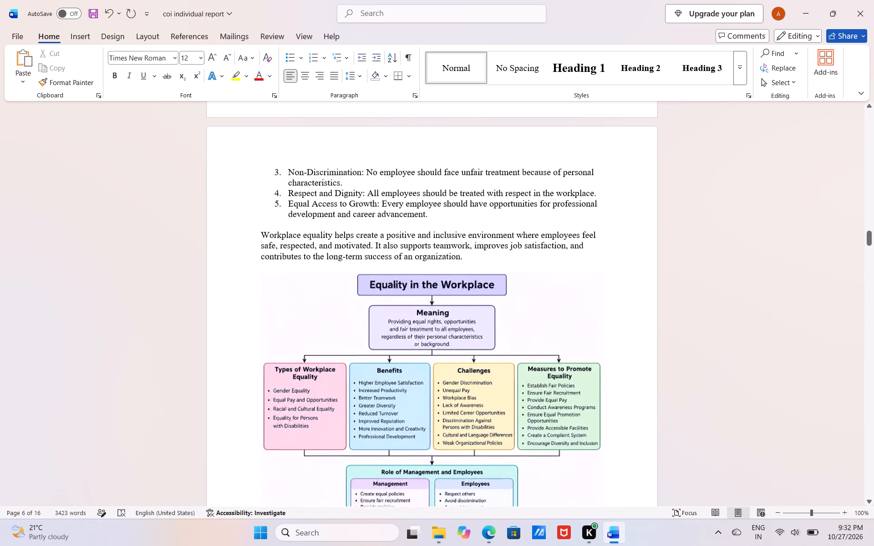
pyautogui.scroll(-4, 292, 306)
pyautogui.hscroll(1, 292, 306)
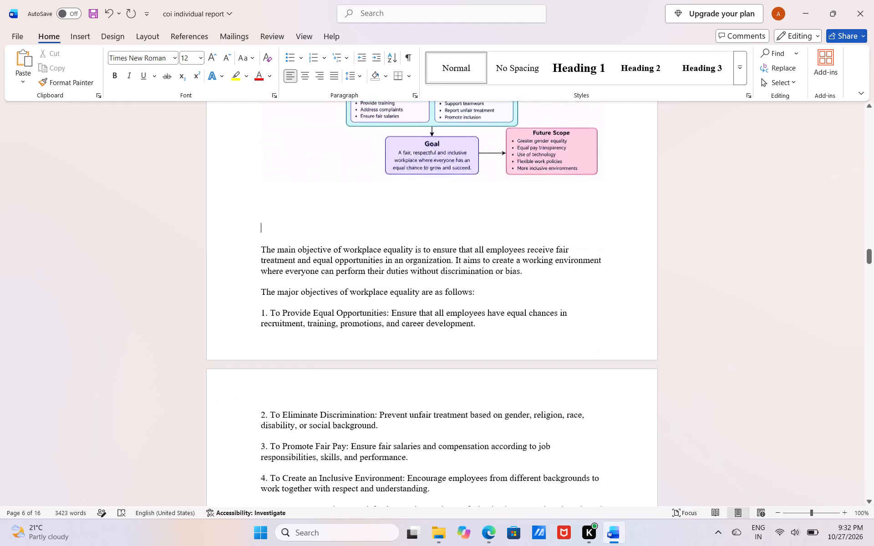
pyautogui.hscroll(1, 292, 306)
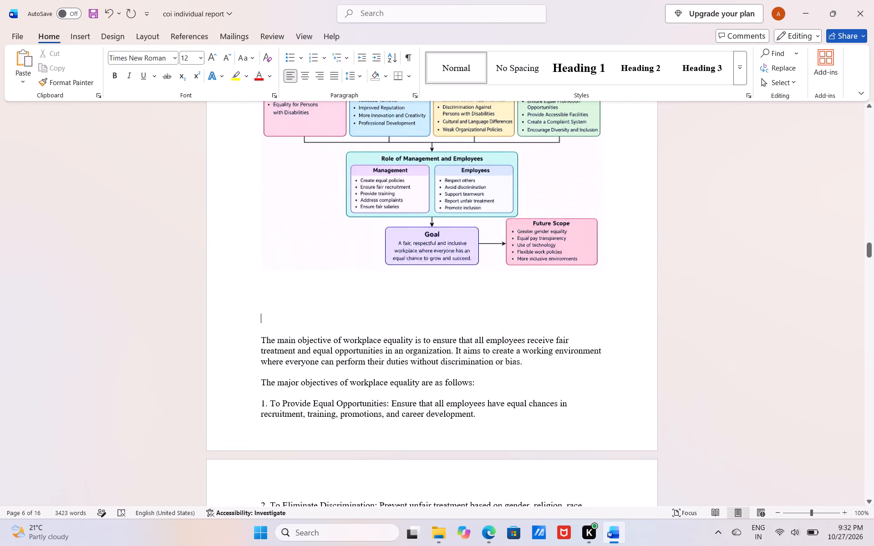
# Undo the deletion of the heading "3. OBJECTIVES OF WORKPLACE EQUALITY" and of the blank line above it.
pyautogui.scroll(1, 331, 229)
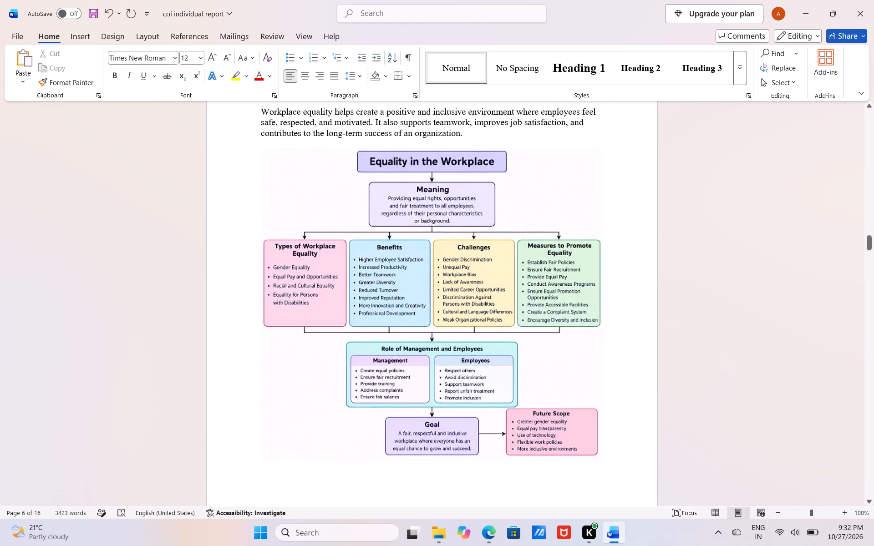
pyautogui.click(112, 16)
pyautogui.click(112, 16)
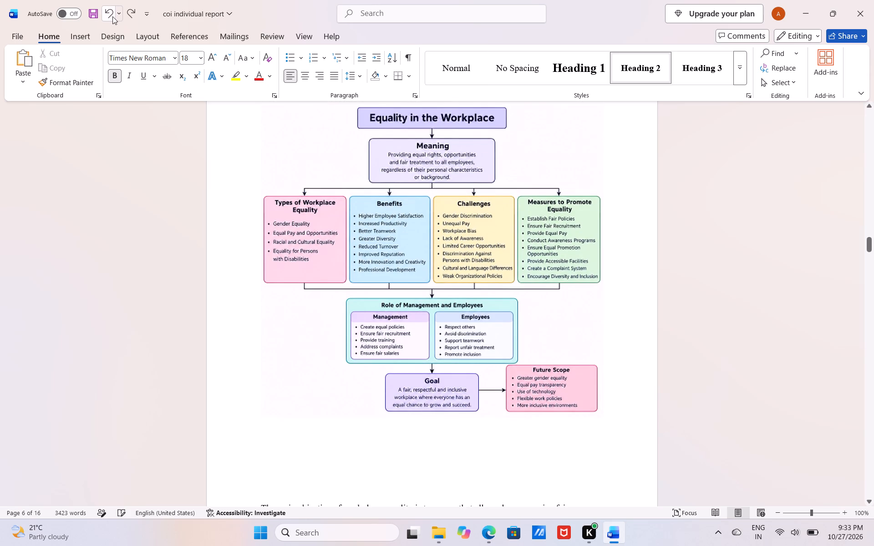
pyautogui.click(112, 16)
pyautogui.click(112, 16)
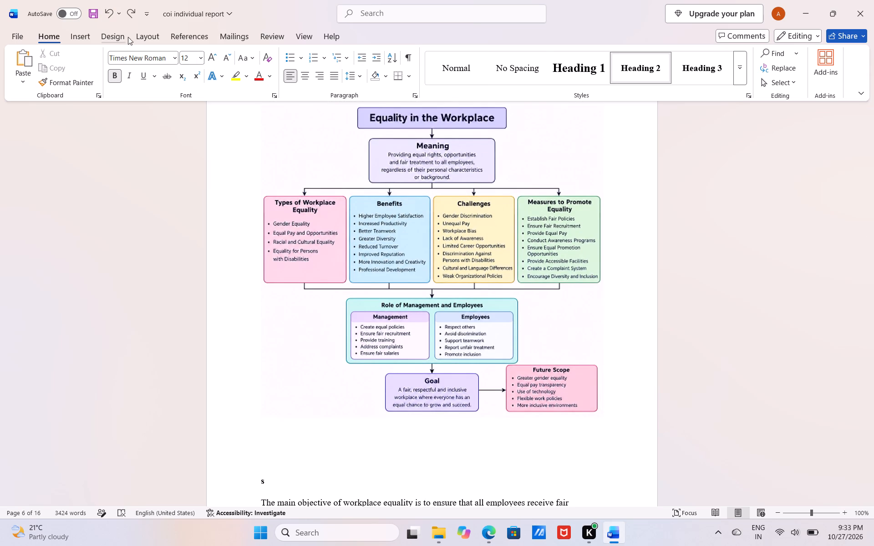
pyautogui.click(107, 13)
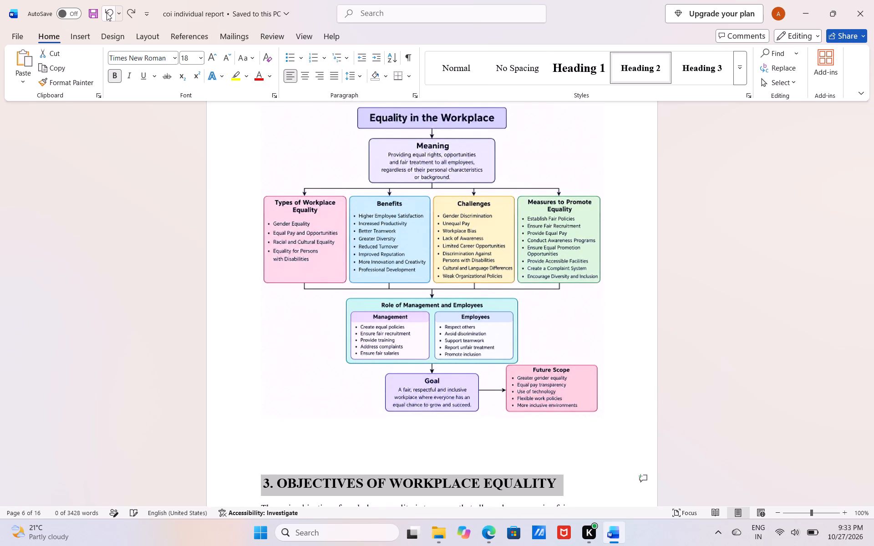
pyautogui.click(580, 488)
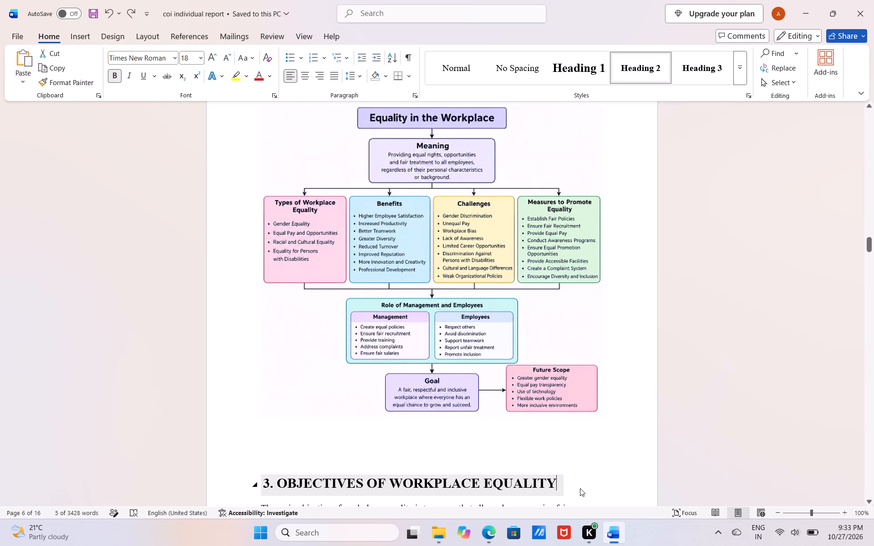
pyautogui.scroll(-3, 580, 488)
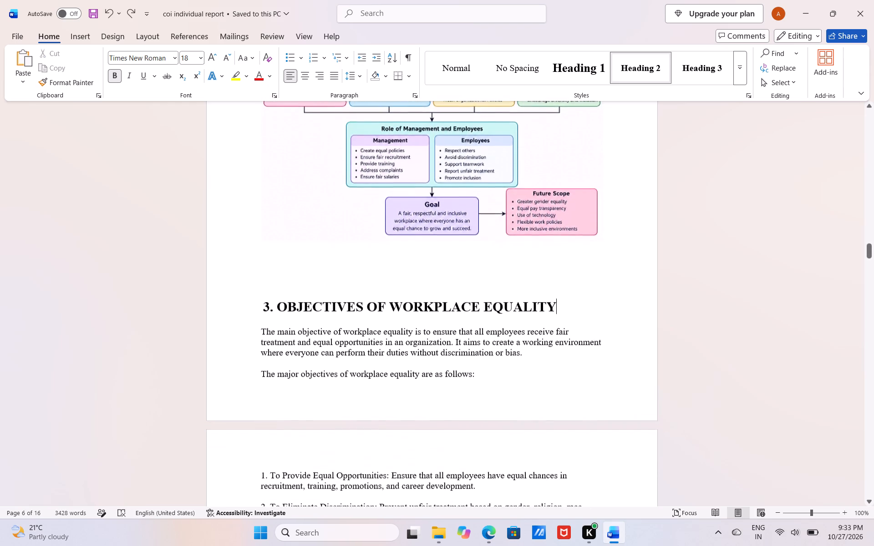
pyautogui.scroll(-2, 580, 488)
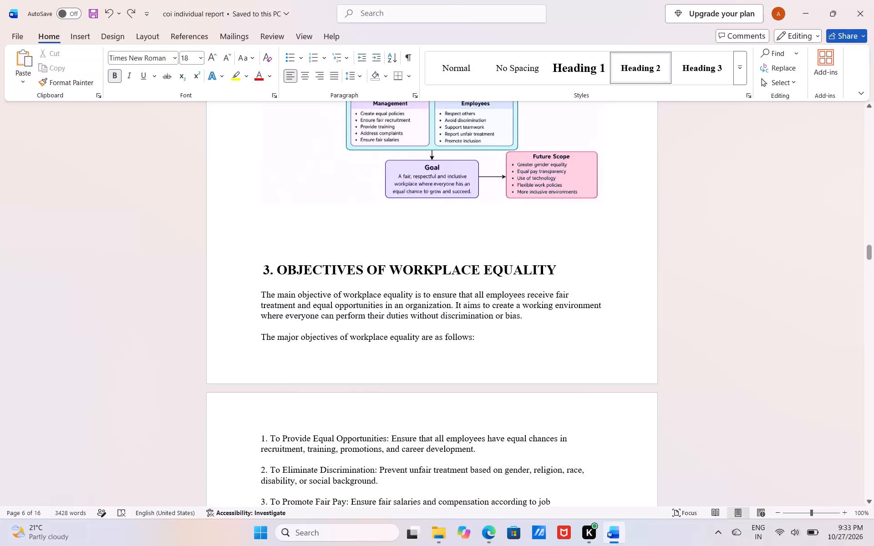
# Check the saved report's file name and location details.
pyautogui.click(288, 14)
pyautogui.click(288, 14)
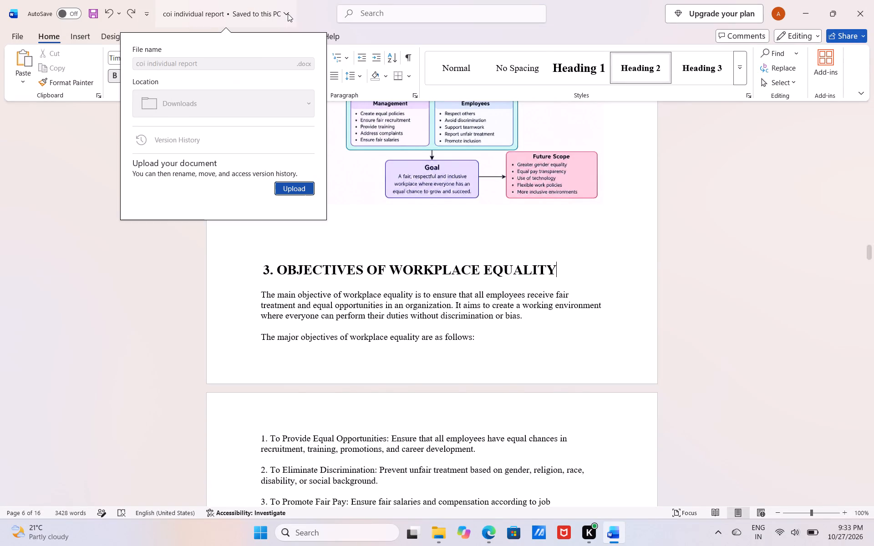
pyautogui.click(46, 285)
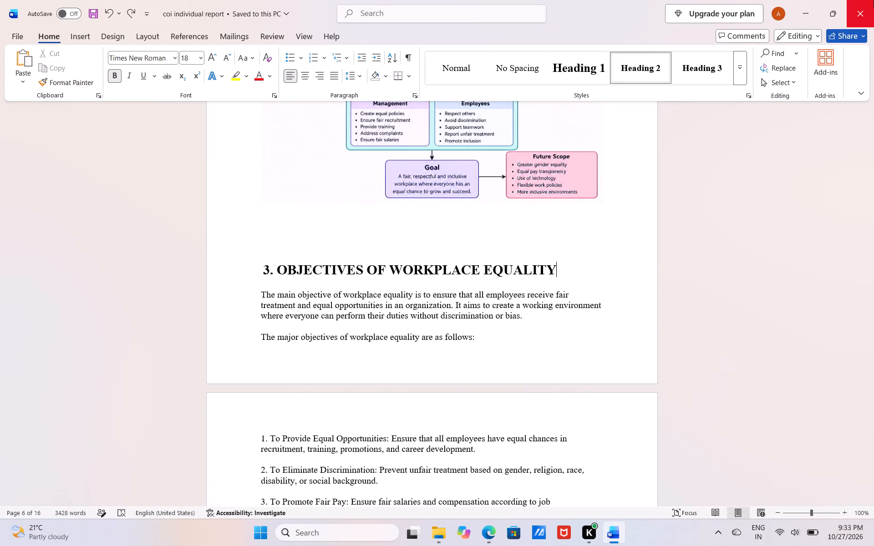
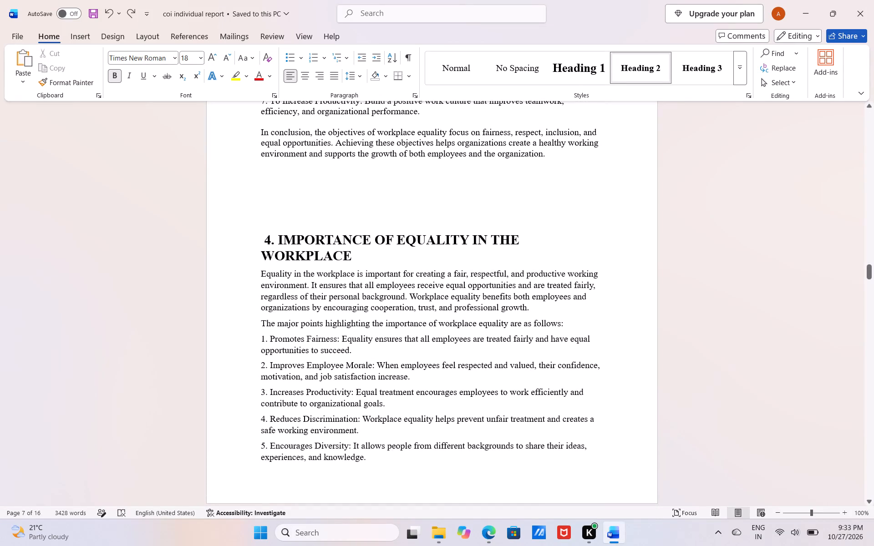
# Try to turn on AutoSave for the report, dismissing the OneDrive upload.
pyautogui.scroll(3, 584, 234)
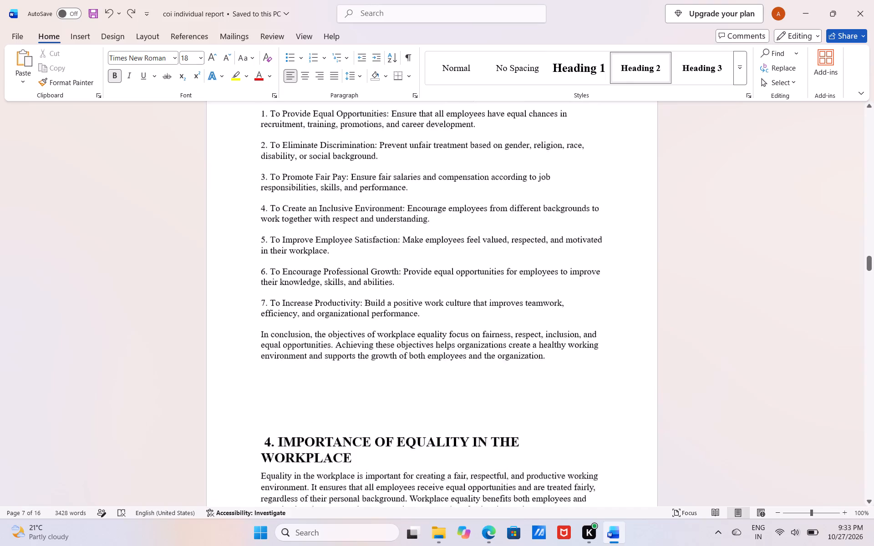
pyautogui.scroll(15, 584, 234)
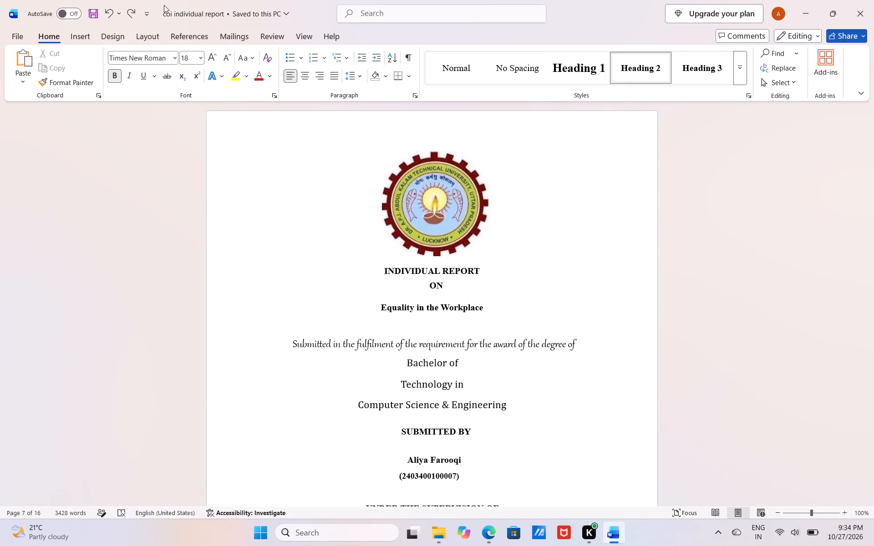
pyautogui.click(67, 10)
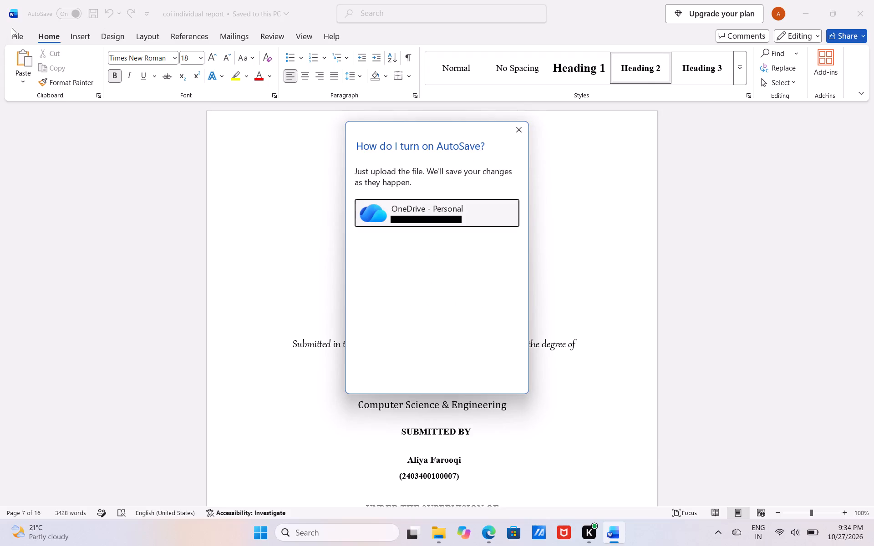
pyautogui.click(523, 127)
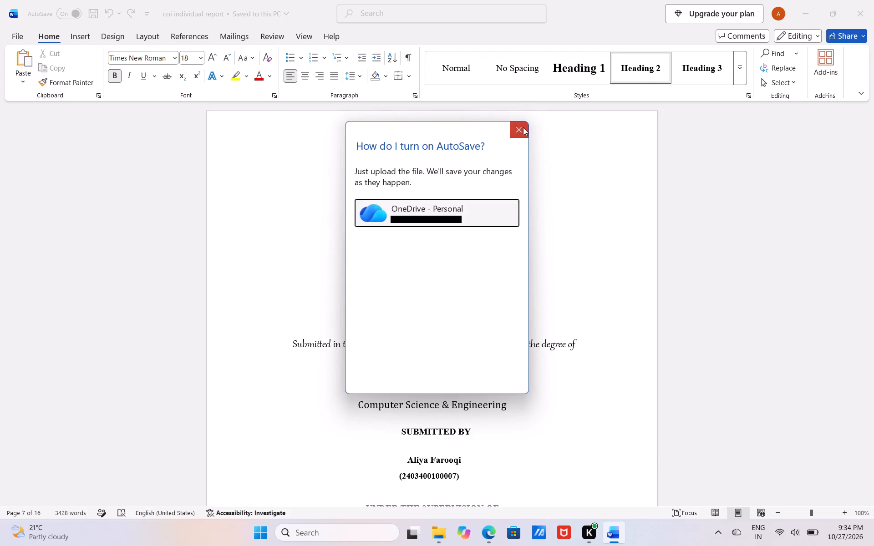
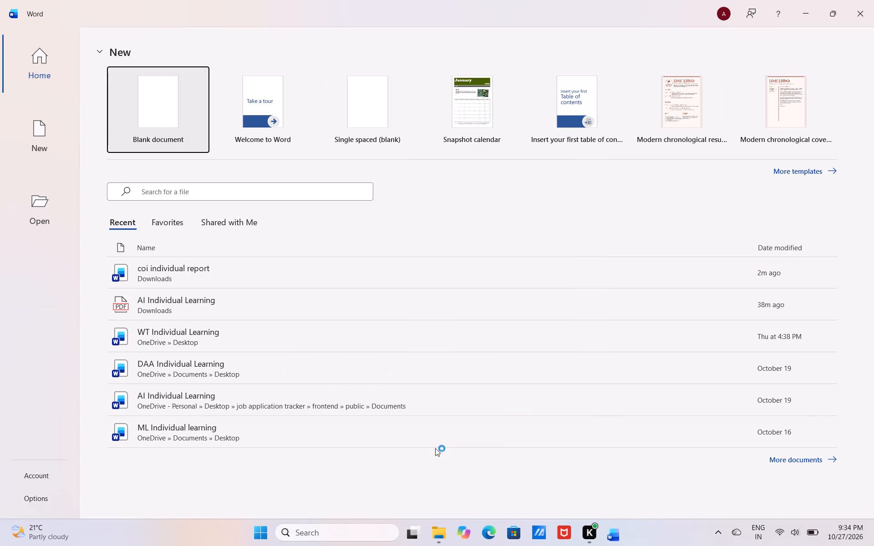
# Reopen the recent "coi individual report" document and upload a copy of it to the personal OneDrive.
pyautogui.click(339, 283)
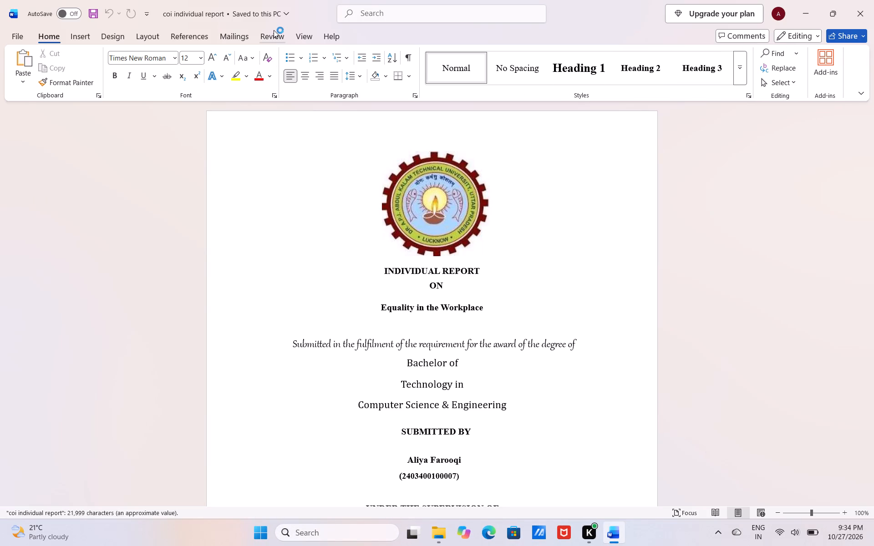
pyautogui.click(274, 9)
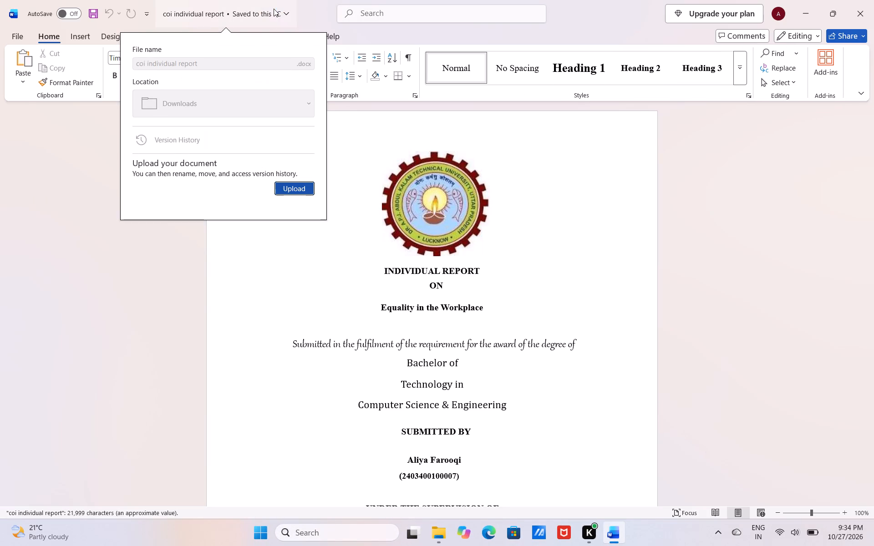
pyautogui.click(205, 104)
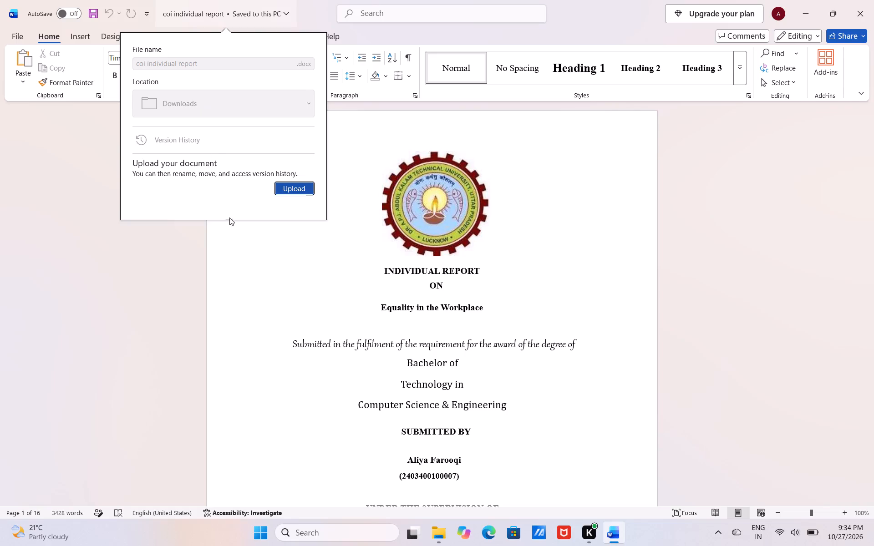
pyautogui.click(290, 187)
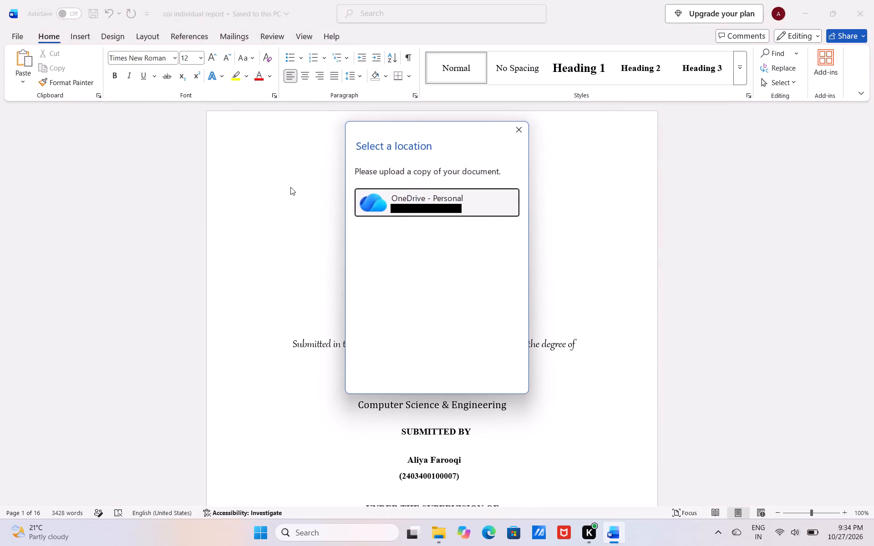
pyautogui.click(387, 202)
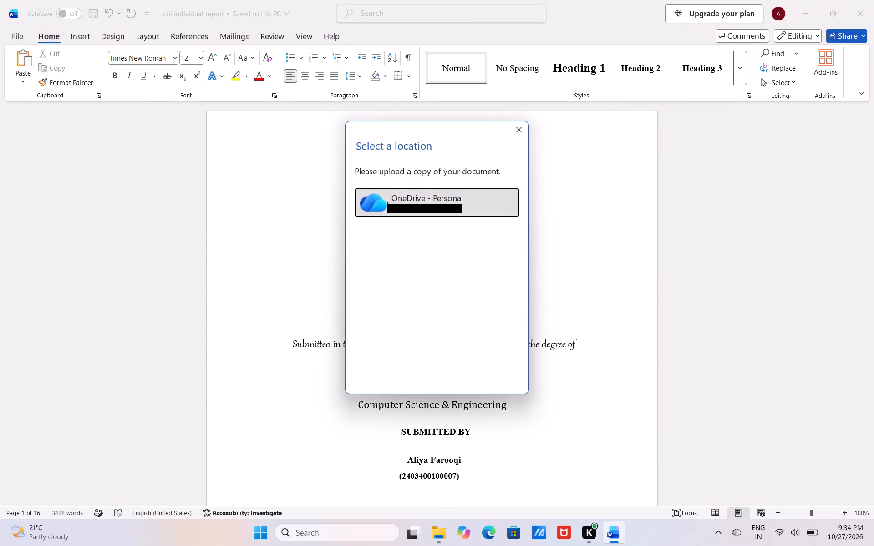
pyautogui.click(387, 202)
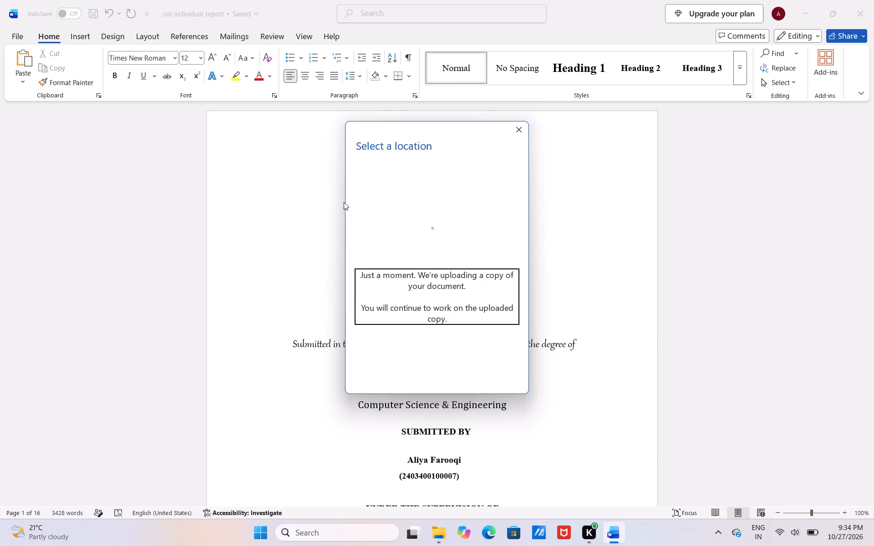
pyautogui.moveTo(530, 127); pyautogui.dragTo(528, 127)
pyautogui.moveTo(528, 127); pyautogui.dragTo(509, 133)
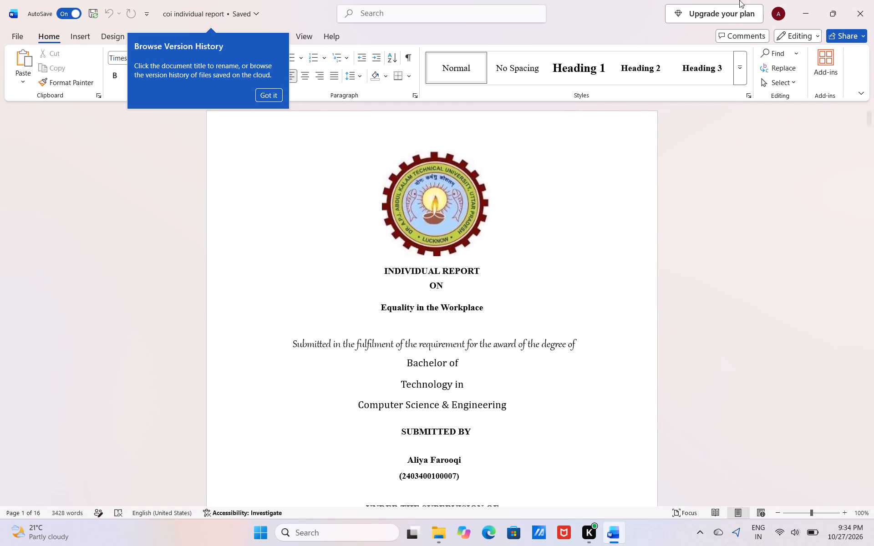
# Close the uploaded "coi individual report" document.
pyautogui.click(854, 20)
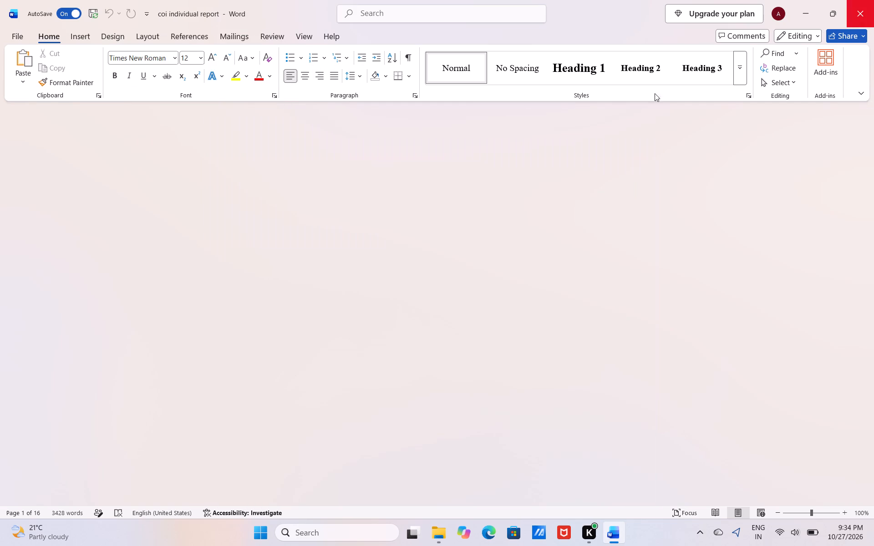
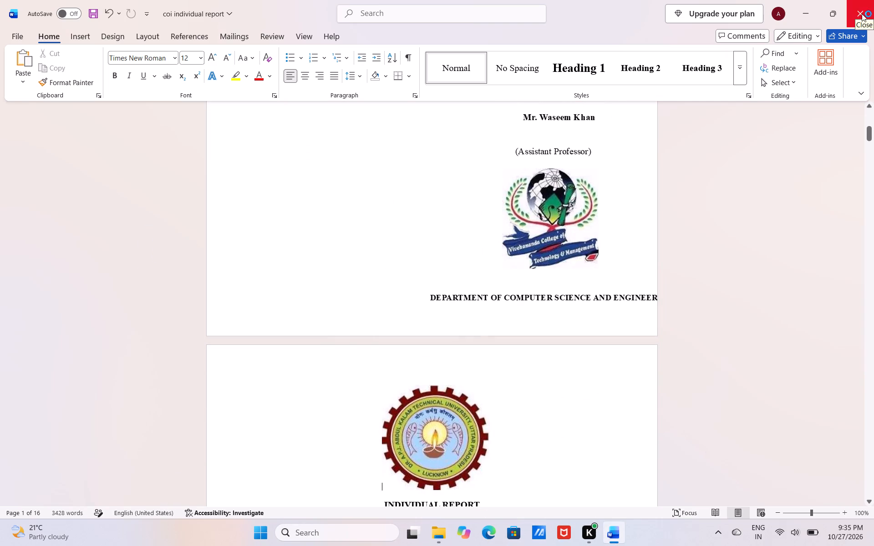
# Close the "coi individual report" document without saving its changes.
pyautogui.click(862, 14)
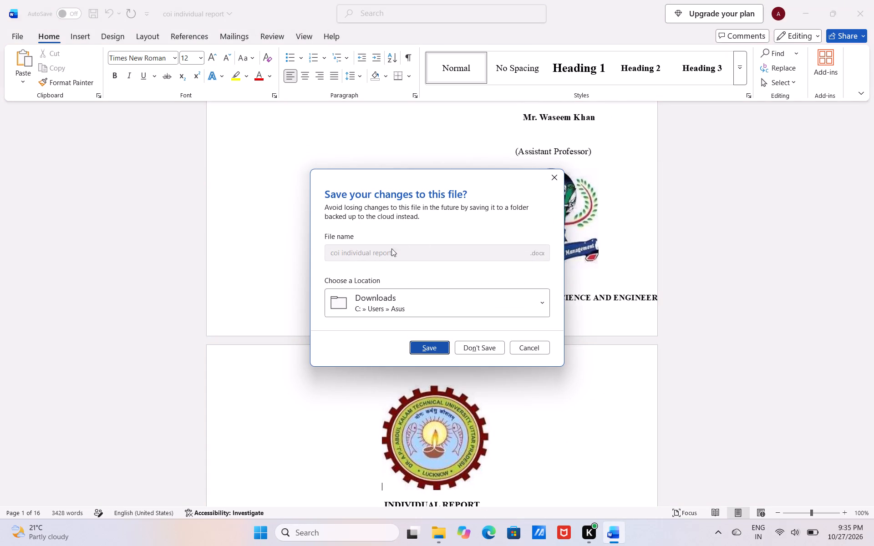
pyautogui.click(481, 352)
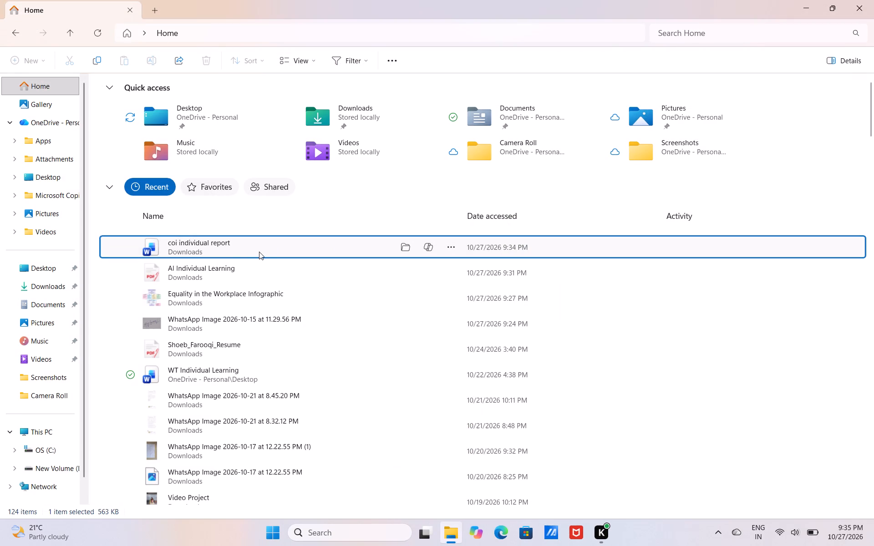
# Place the recent "coi individual report" file from Downloads into the OneDrive Desktop folder and check that folder's contents.
pyautogui.moveTo(245, 250); pyautogui.dragTo(0, 288)
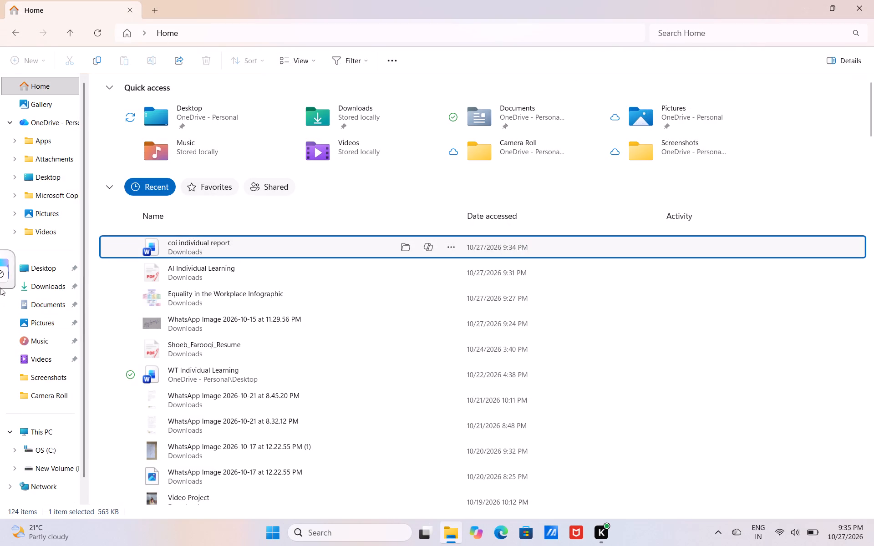
pyautogui.moveTo(0, 288); pyautogui.dragTo(51, 267)
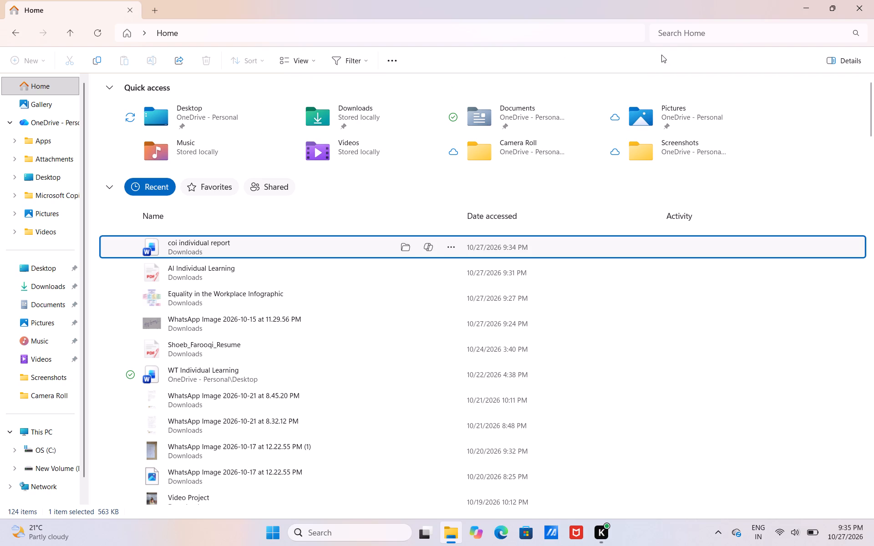
pyautogui.click(46, 271)
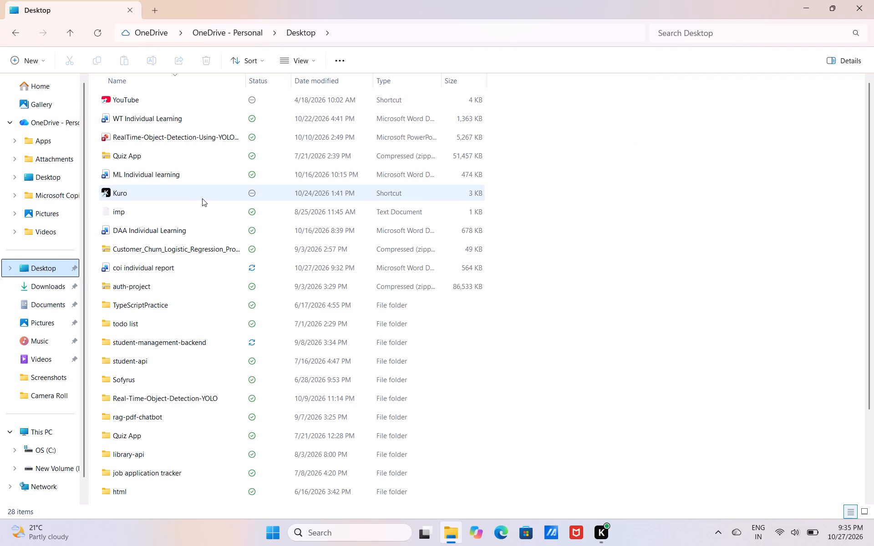
pyautogui.hscroll(1, 172, 281)
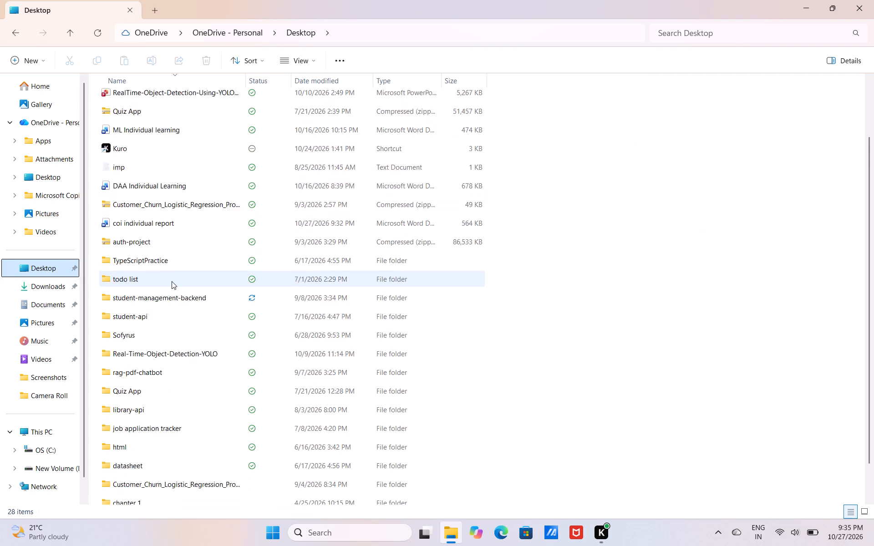
pyautogui.hscroll(1, 172, 281)
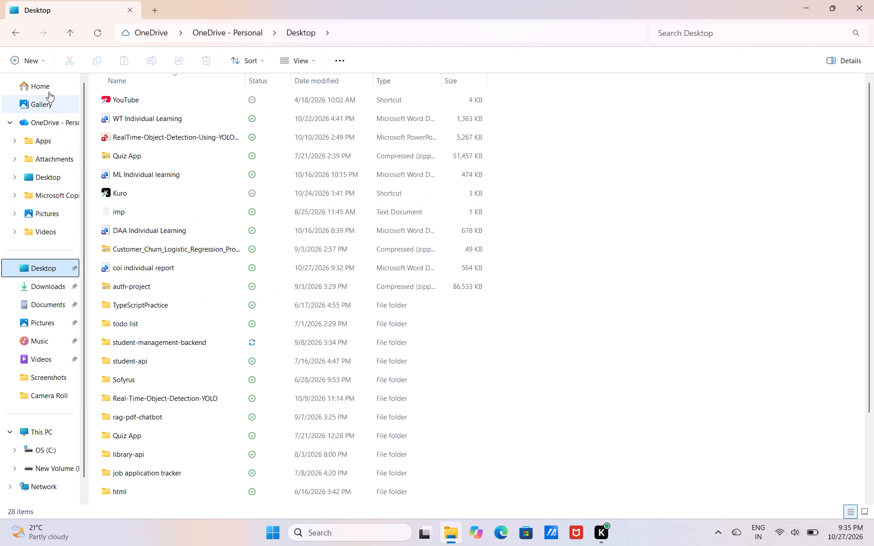
# Return to the recent files and place "coi individual report" into the Desktop folder once more.
pyautogui.click(52, 86)
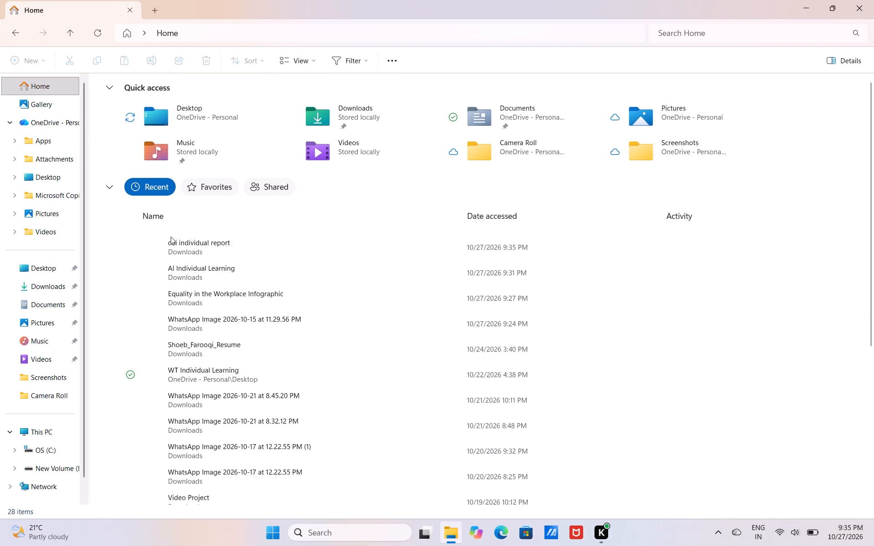
pyautogui.moveTo(183, 248); pyautogui.dragTo(105, 279)
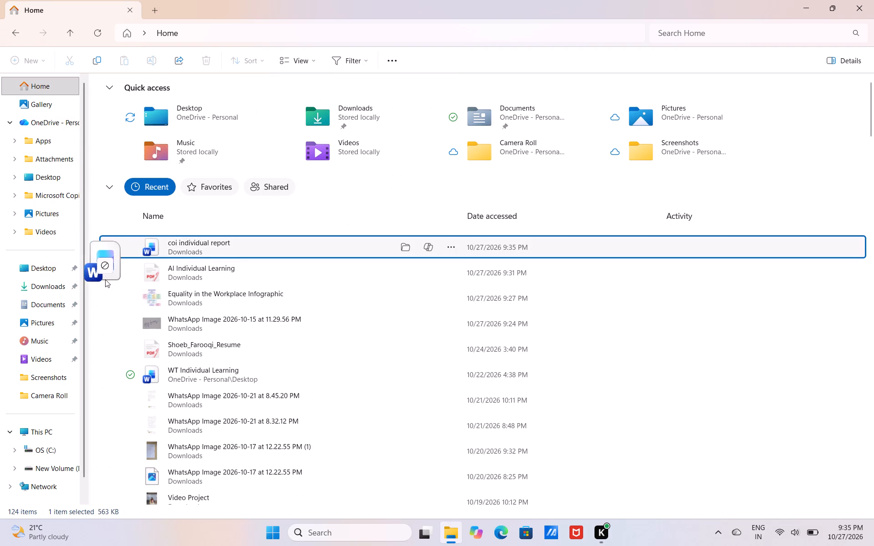
pyautogui.moveTo(105, 279); pyautogui.dragTo(34, 272)
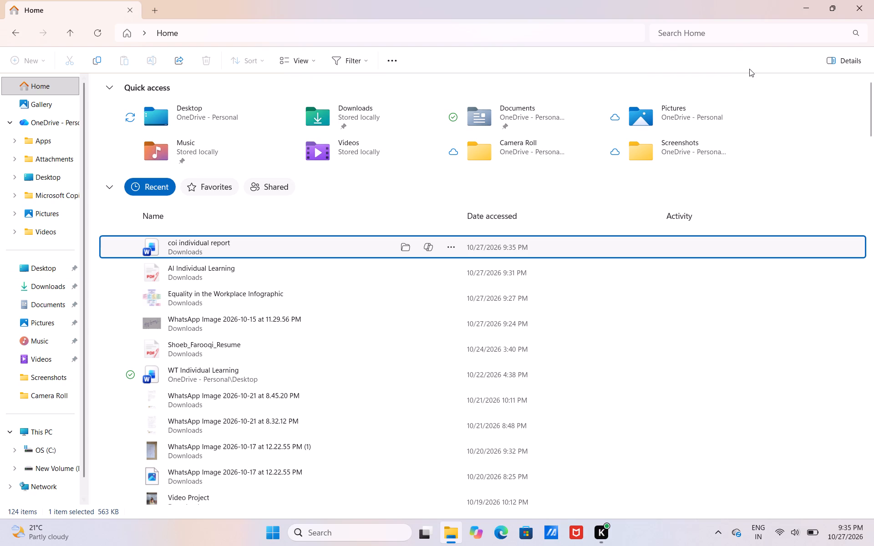
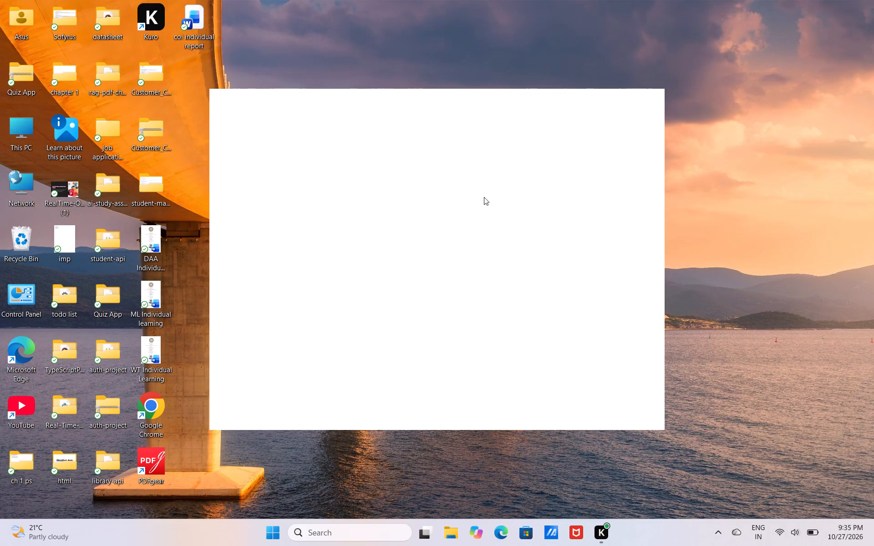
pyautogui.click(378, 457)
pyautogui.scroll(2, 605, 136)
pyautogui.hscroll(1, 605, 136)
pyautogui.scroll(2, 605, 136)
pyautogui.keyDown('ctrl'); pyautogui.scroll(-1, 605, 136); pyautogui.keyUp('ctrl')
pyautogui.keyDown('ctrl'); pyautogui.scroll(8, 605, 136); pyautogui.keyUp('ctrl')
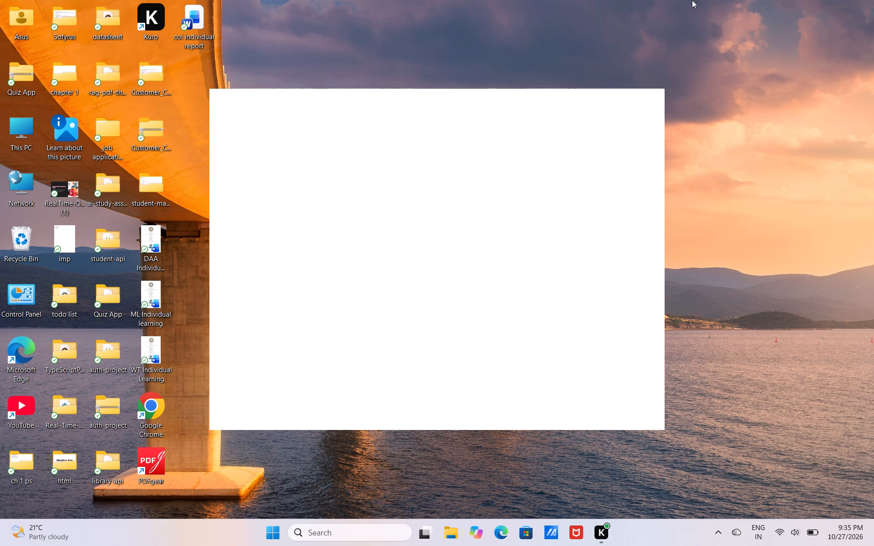